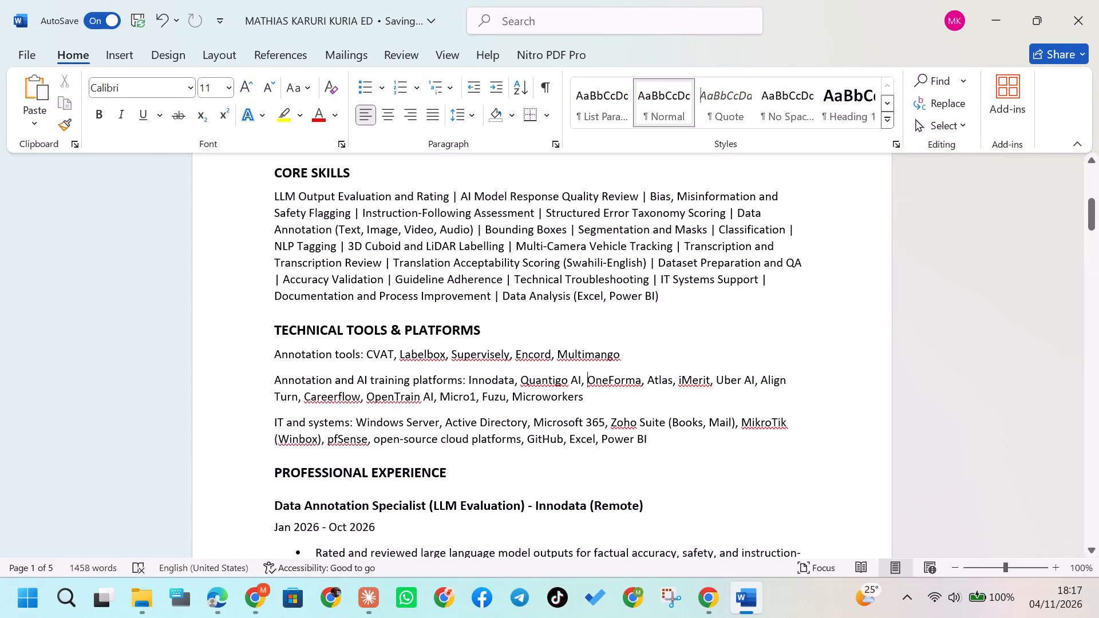
# Replace Careerflow with Telus International in the annotation and AI training platforms list.
pyautogui.moveTo(303, 395); pyautogui.dragTo(361, 391)
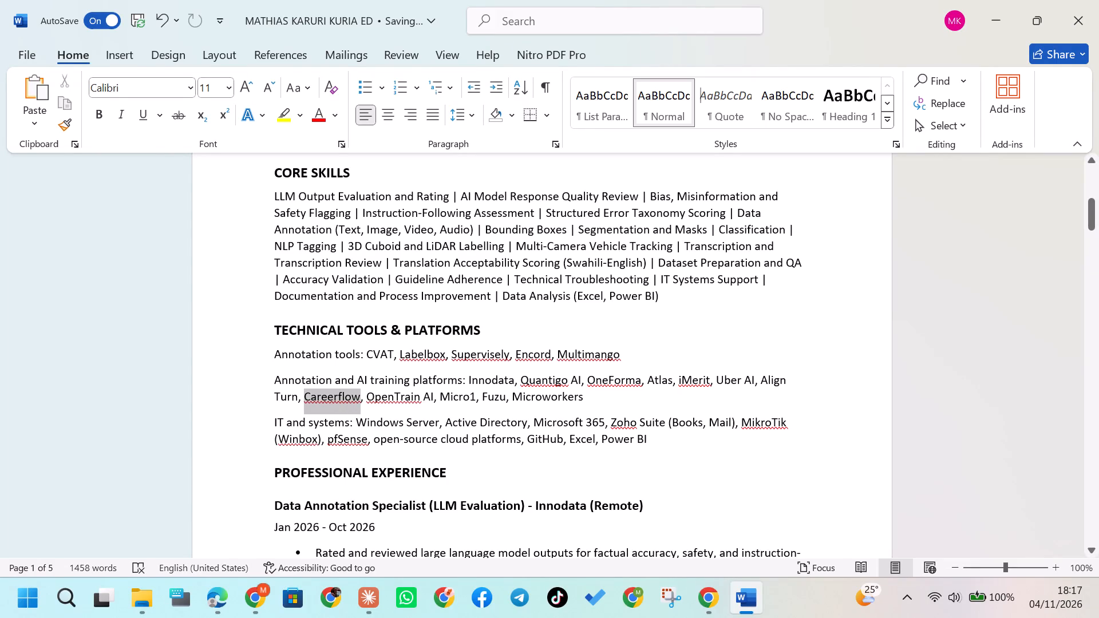
pyautogui.moveTo(361, 391); pyautogui.dragTo(362, 396)
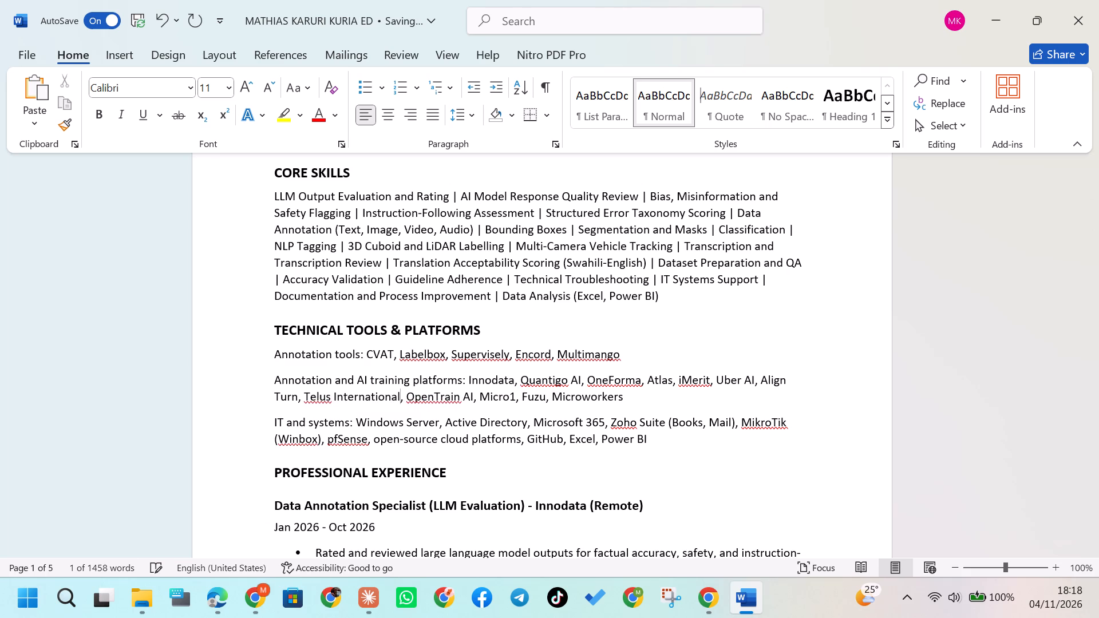
# Change the start month of the Innodata Data Annotation Specialist role to Aug.
pyautogui.scroll(-1, 476, 439)
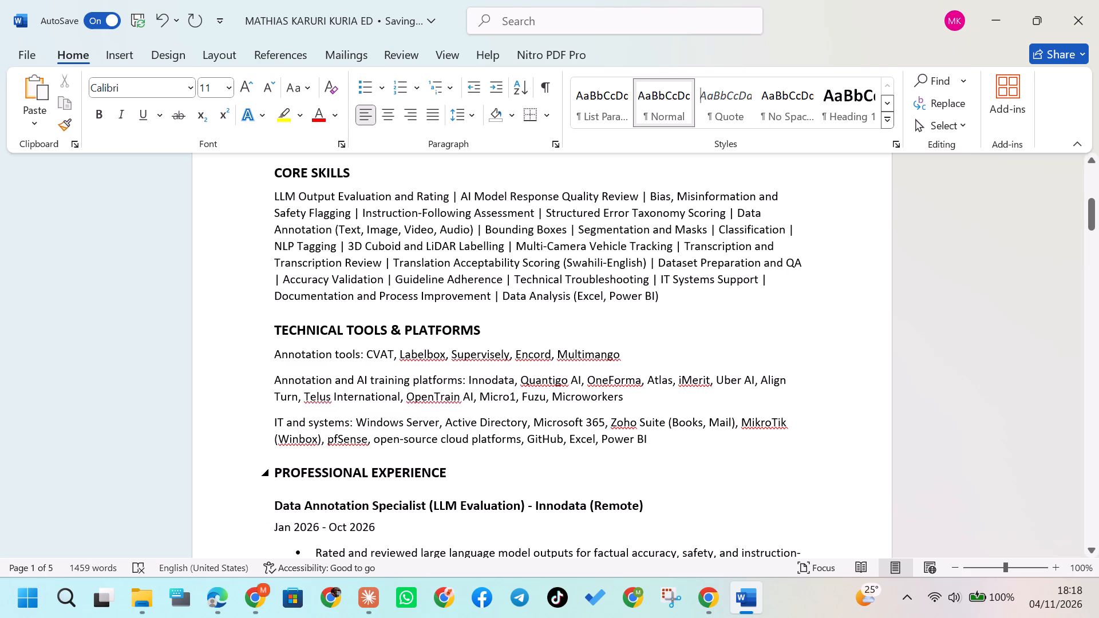
pyautogui.scroll(-2, 476, 439)
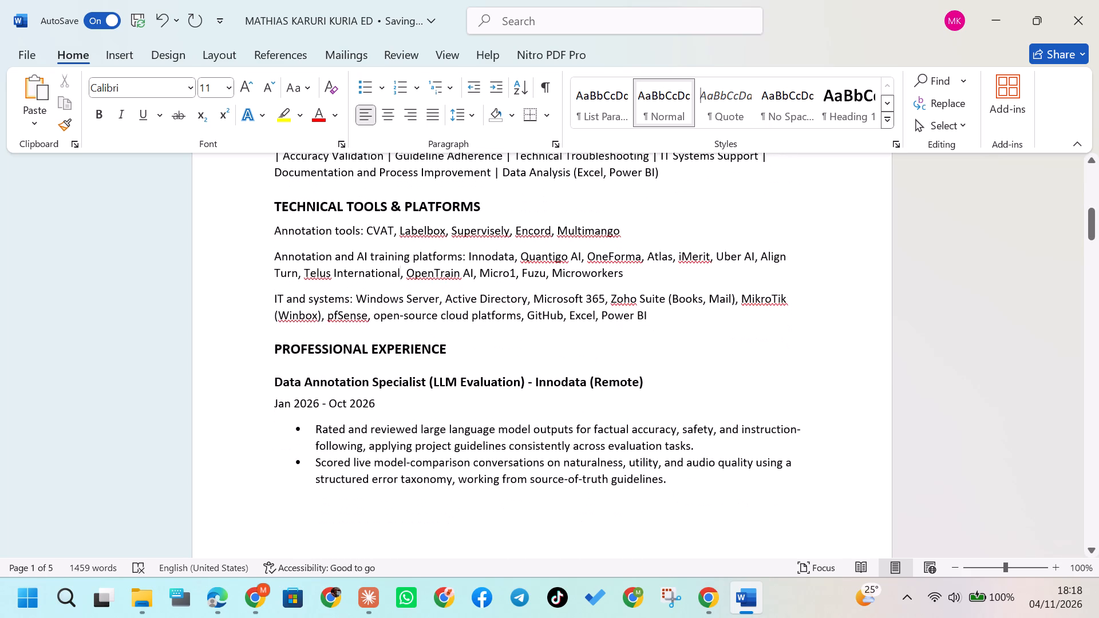
pyautogui.moveTo(287, 405); pyautogui.dragTo(279, 405)
pyautogui.moveTo(279, 405); pyautogui.dragTo(278, 405)
pyautogui.moveTo(289, 405); pyautogui.dragTo(274, 409)
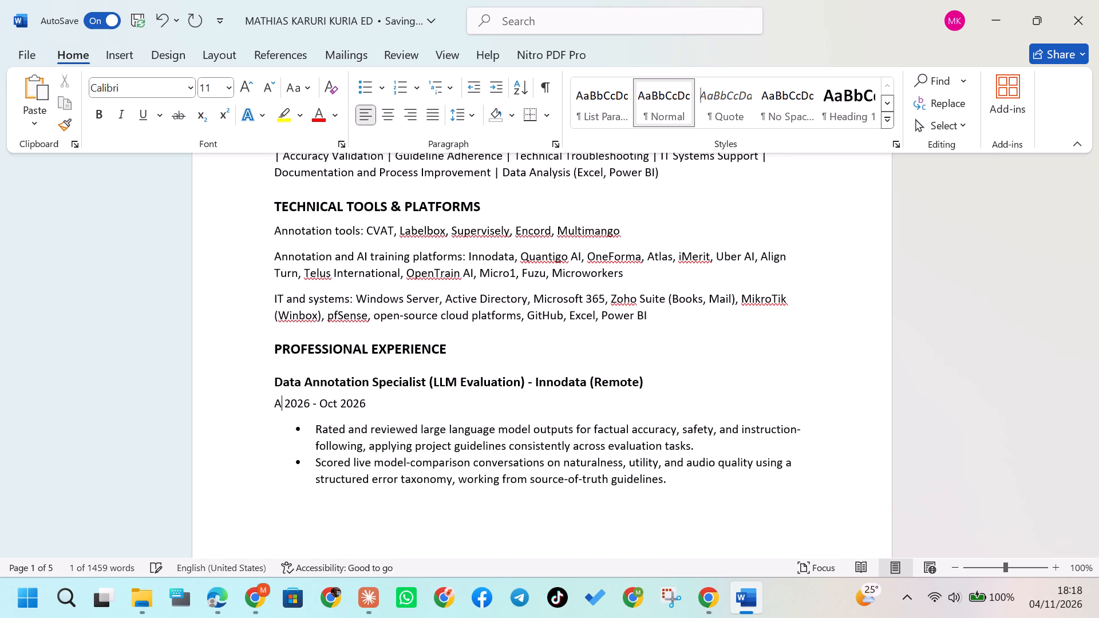
pyautogui.write('ug')
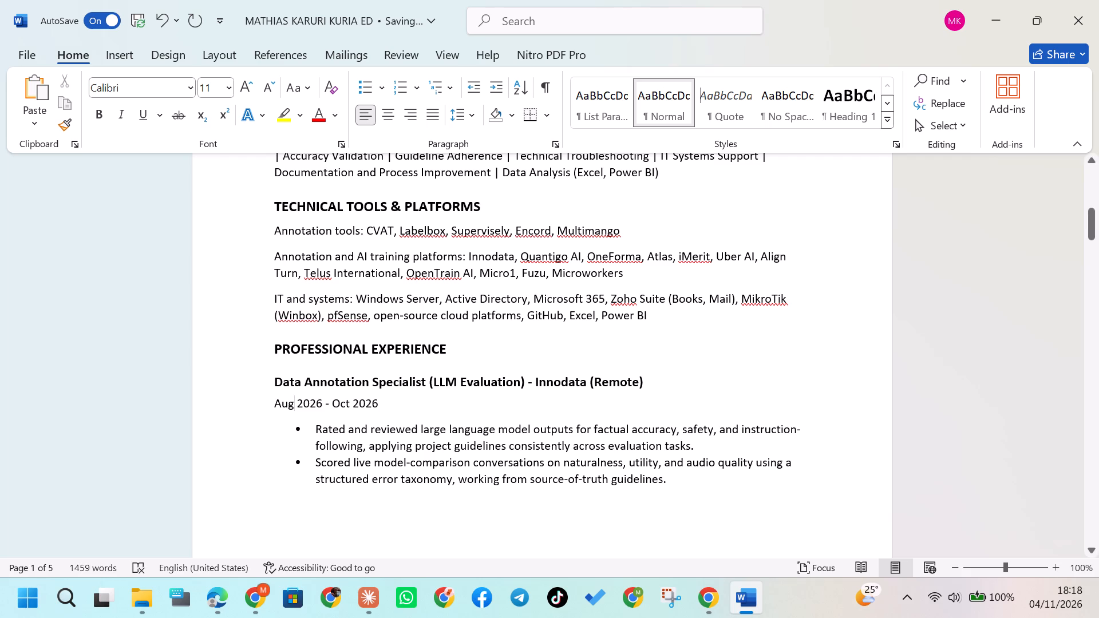
# Add "/ Micro1" after Atlas in the Egocentric Video Capture Specialist heading, reusing a copy of the "/ Atlas" text.
pyautogui.scroll(-3, 441, 466)
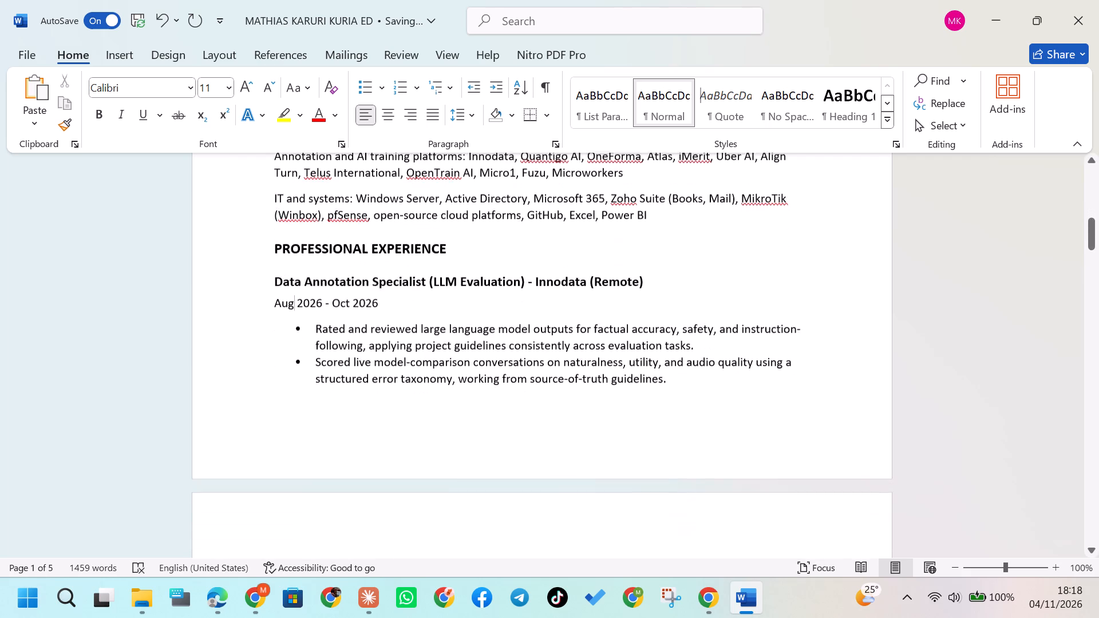
pyautogui.scroll(-2, 441, 466)
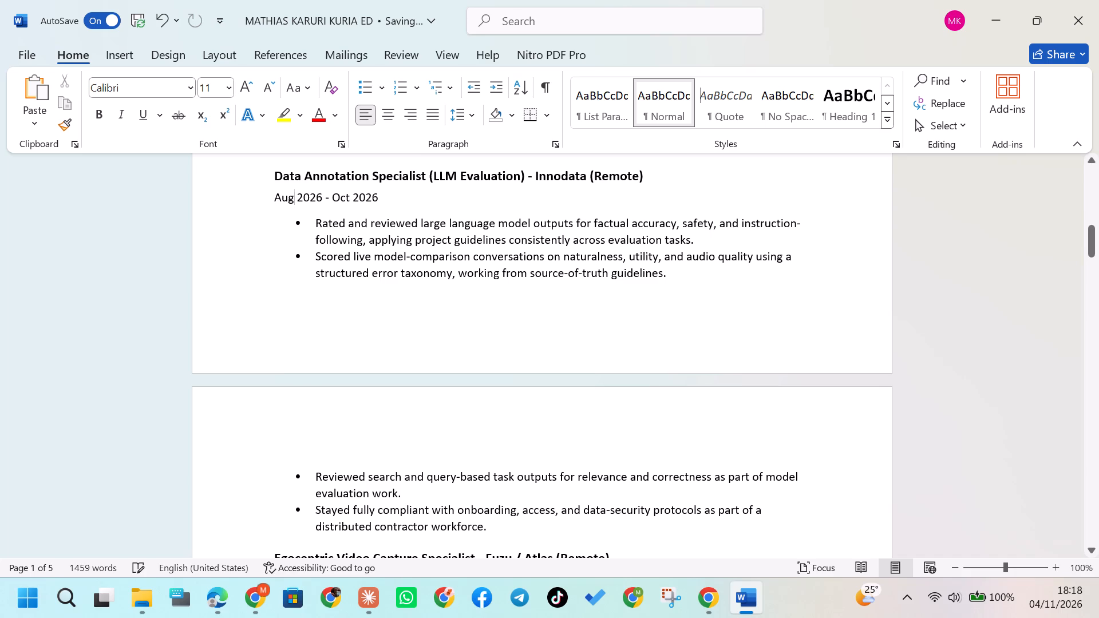
pyautogui.scroll(-2, 441, 466)
pyautogui.scroll(2, 441, 466)
pyautogui.scroll(-4, 441, 466)
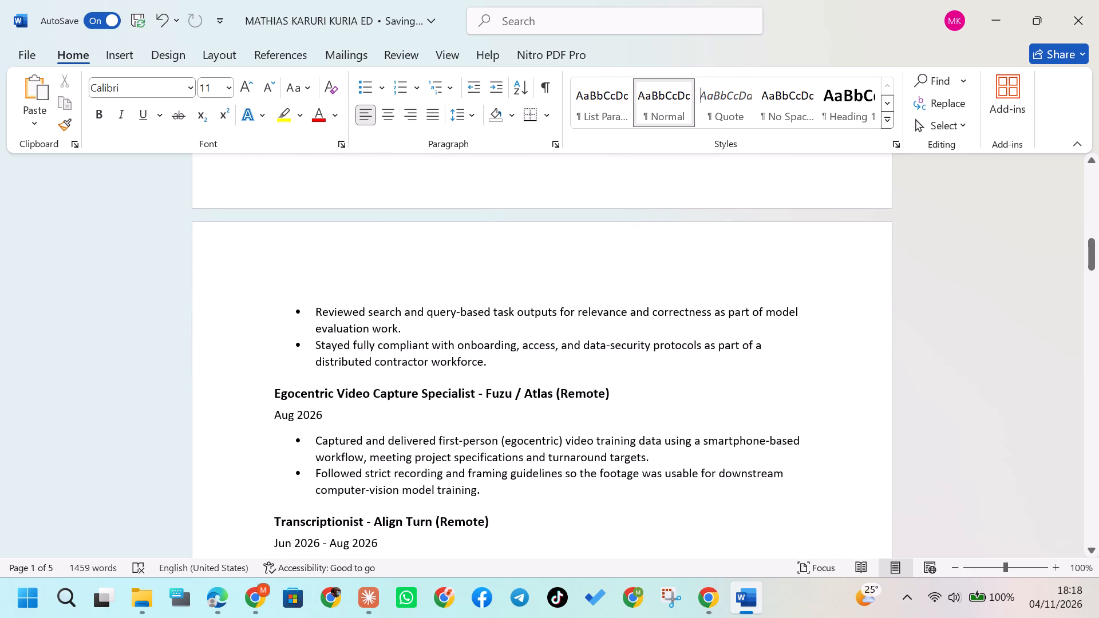
pyautogui.scroll(-2, 349, 419)
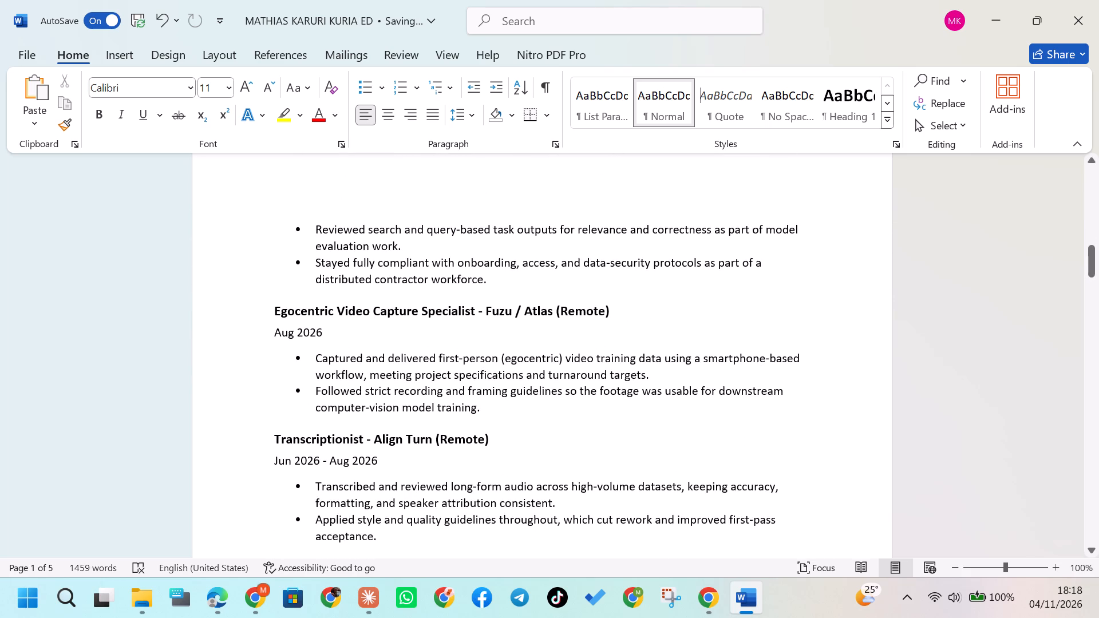
pyautogui.scroll(-2, 606, 343)
pyautogui.scroll(1, 606, 345)
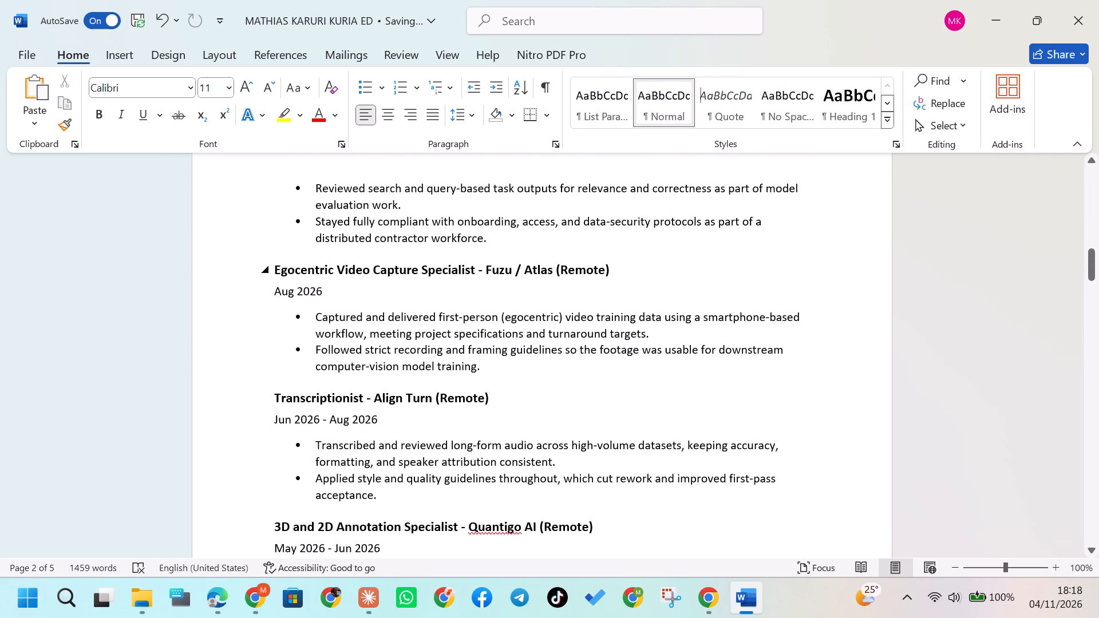
pyautogui.click(554, 271)
pyautogui.moveTo(556, 272); pyautogui.dragTo(527, 272)
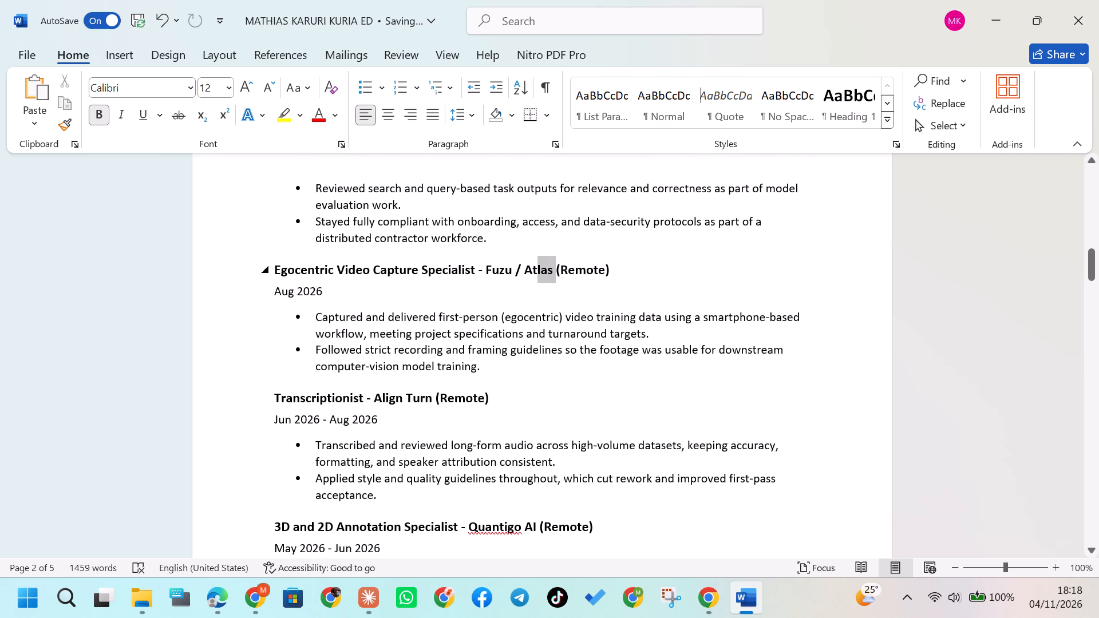
pyautogui.moveTo(527, 272); pyautogui.dragTo(517, 275)
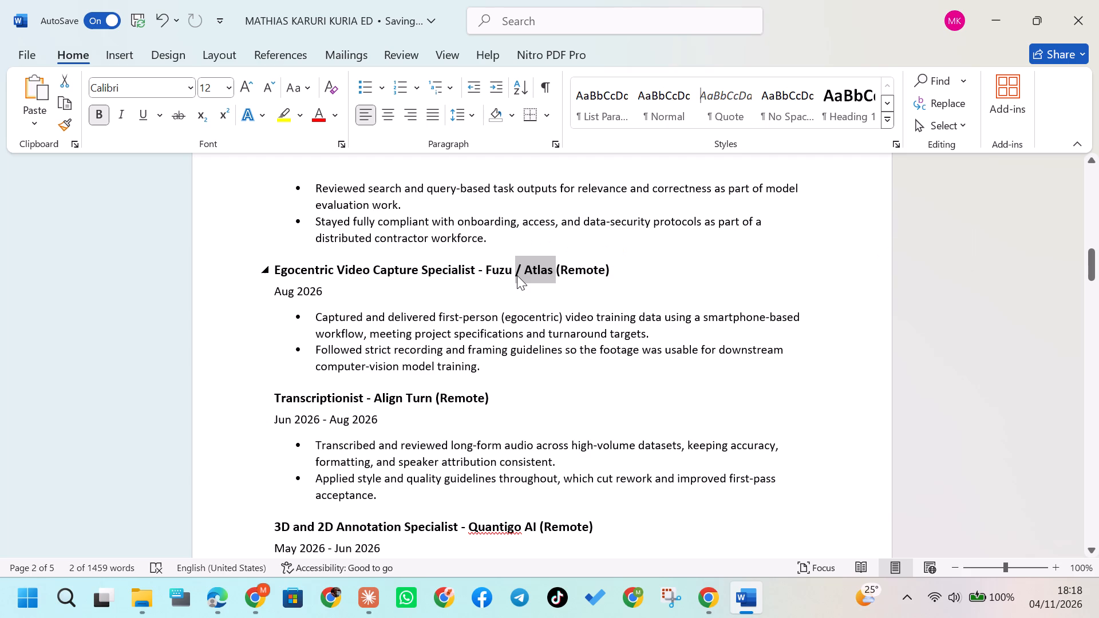
pyautogui.hotkey('ctrl', 'c')
pyautogui.click(544, 267)
pyautogui.click(555, 269)
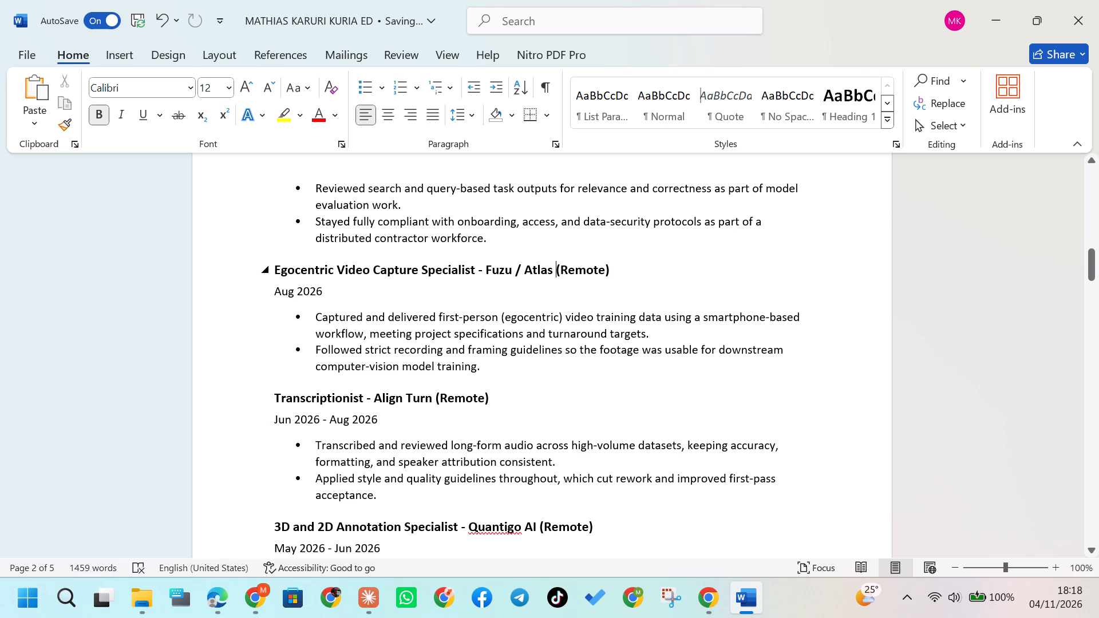
pyautogui.hotkey('ctrl', 'v')
pyautogui.moveTo(592, 269); pyautogui.dragTo(572, 269)
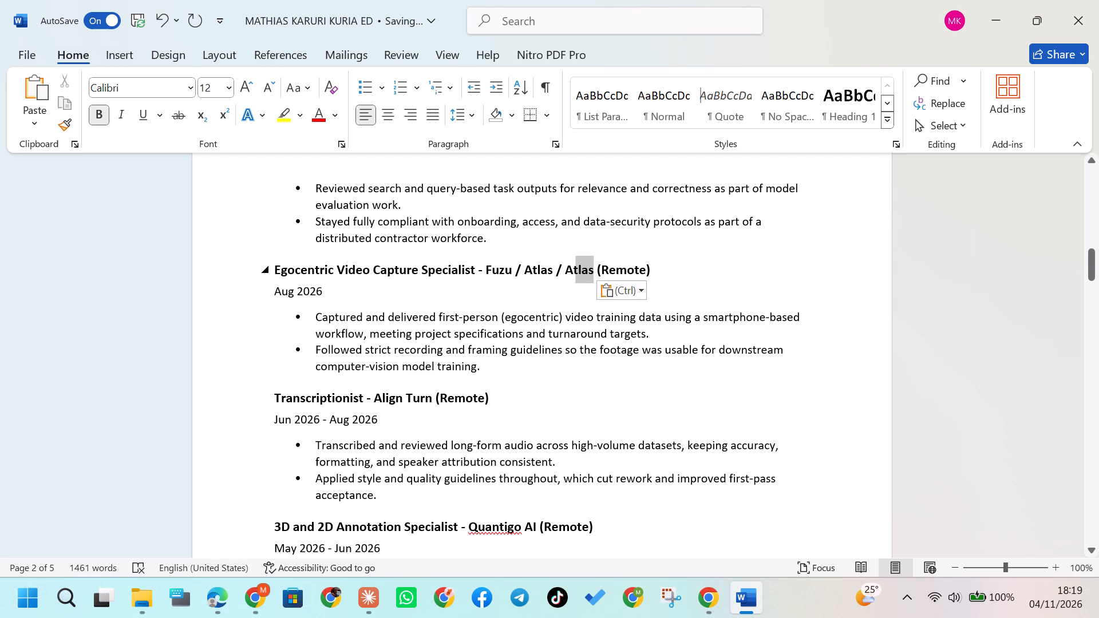
pyautogui.moveTo(572, 269); pyautogui.dragTo(567, 270)
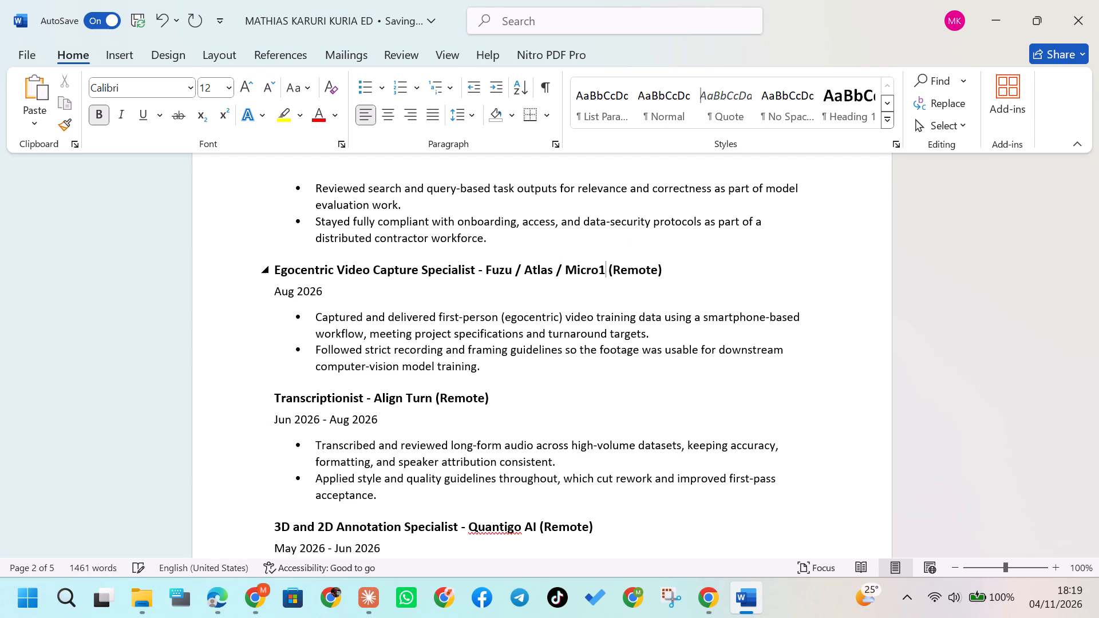
# Extend the Egocentric Video Capture Specialist date into the range "Jul 2026 - Aug 2026", matching the dash format of the Transcriptionist dates.
pyautogui.click(273, 291)
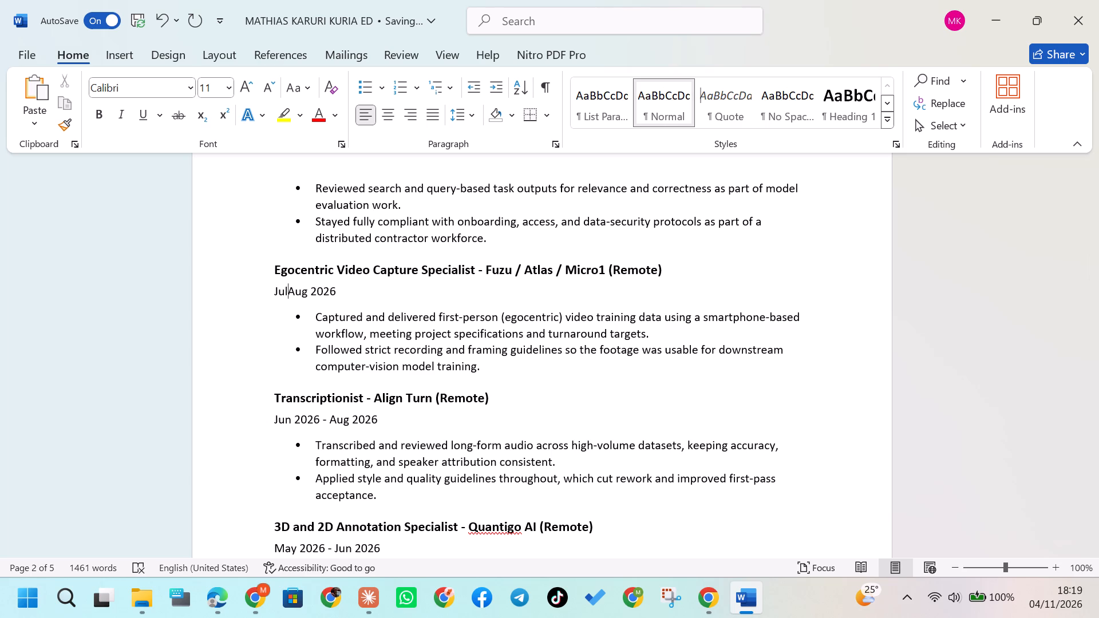
pyautogui.press('space')
pyautogui.write('2026')
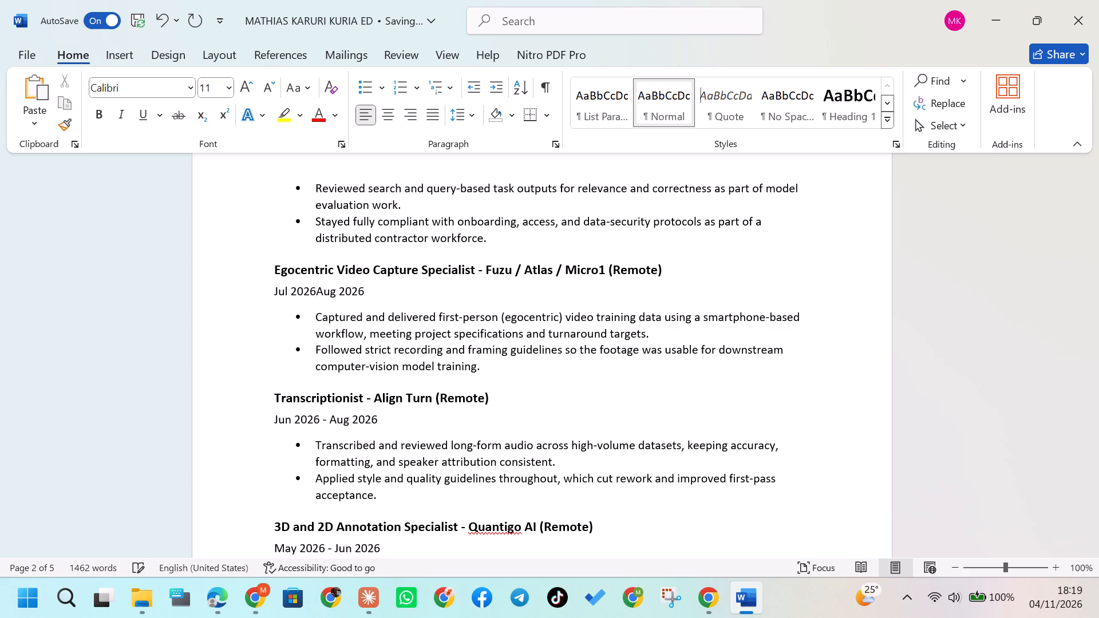
pyautogui.press('space')
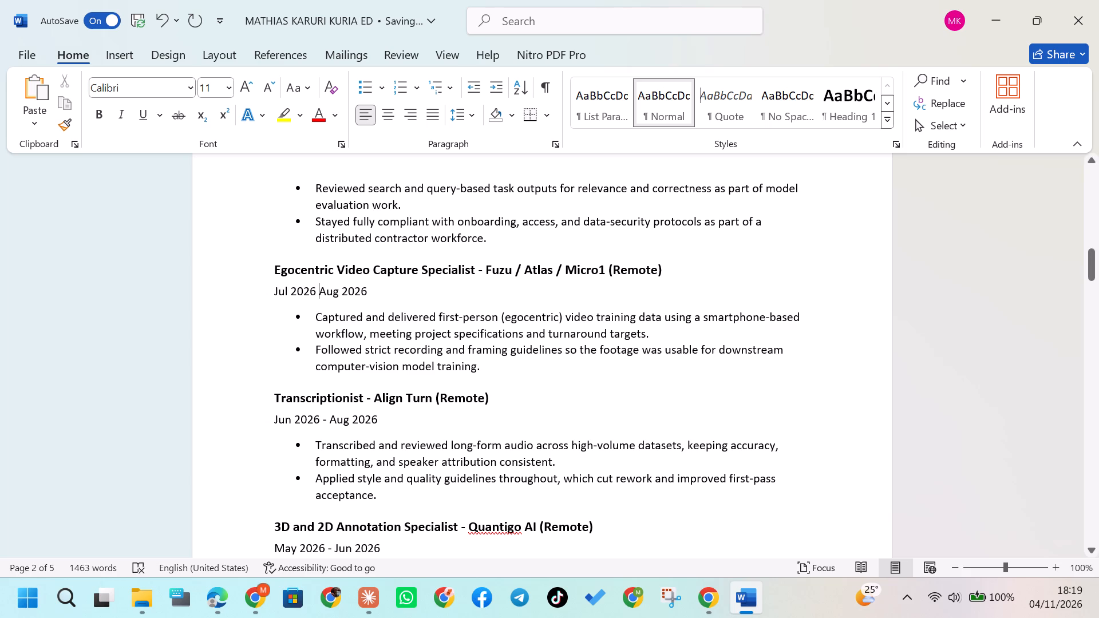
pyautogui.moveTo(327, 419); pyautogui.dragTo(319, 421)
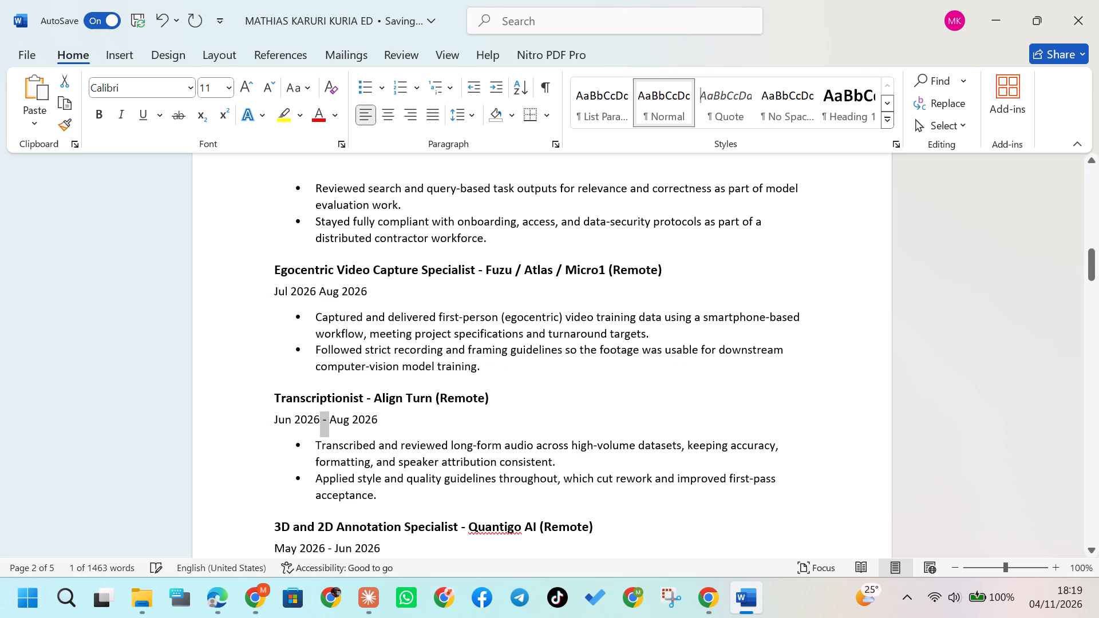
pyautogui.hotkey('ctrl', 'c')
pyautogui.click(313, 295)
pyautogui.click(317, 294)
pyautogui.hotkey('ctrl', 'v')
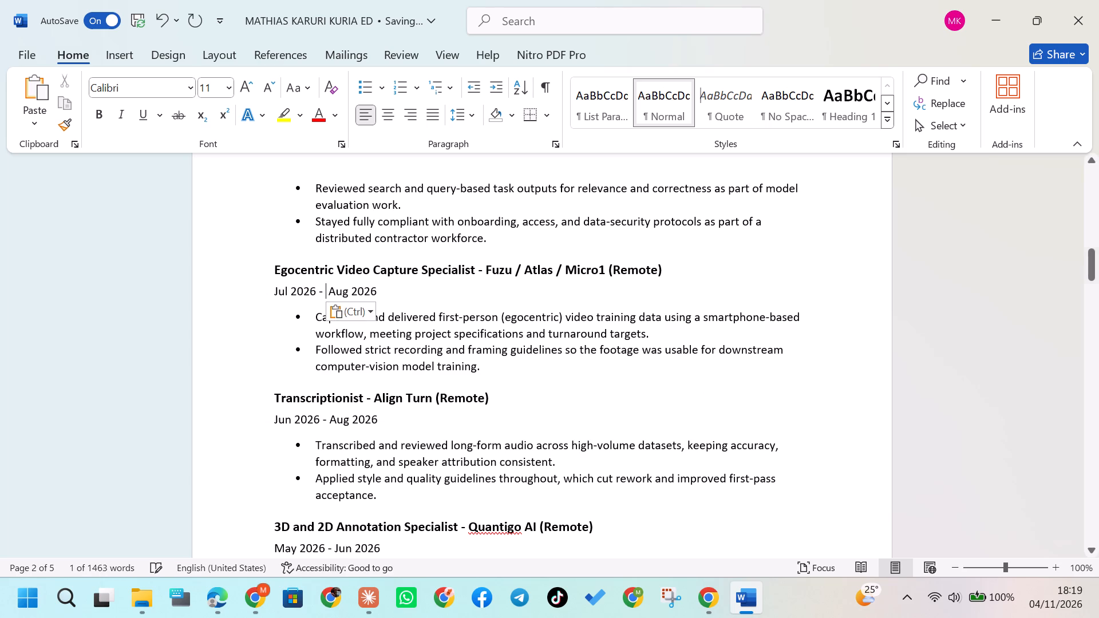
pyautogui.click(327, 288)
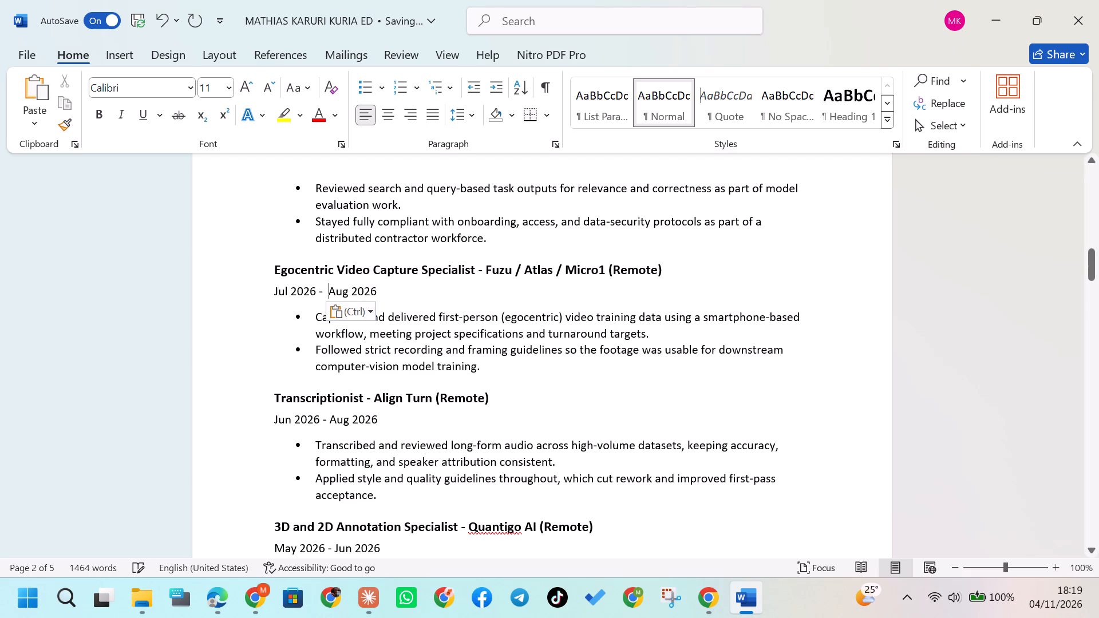
pyautogui.press('BackSpace')
# Replace Careerflow with Guild in the video annotation project bullet of the multi-platform AI Data Annotation Specialist role.
pyautogui.click(432, 399)
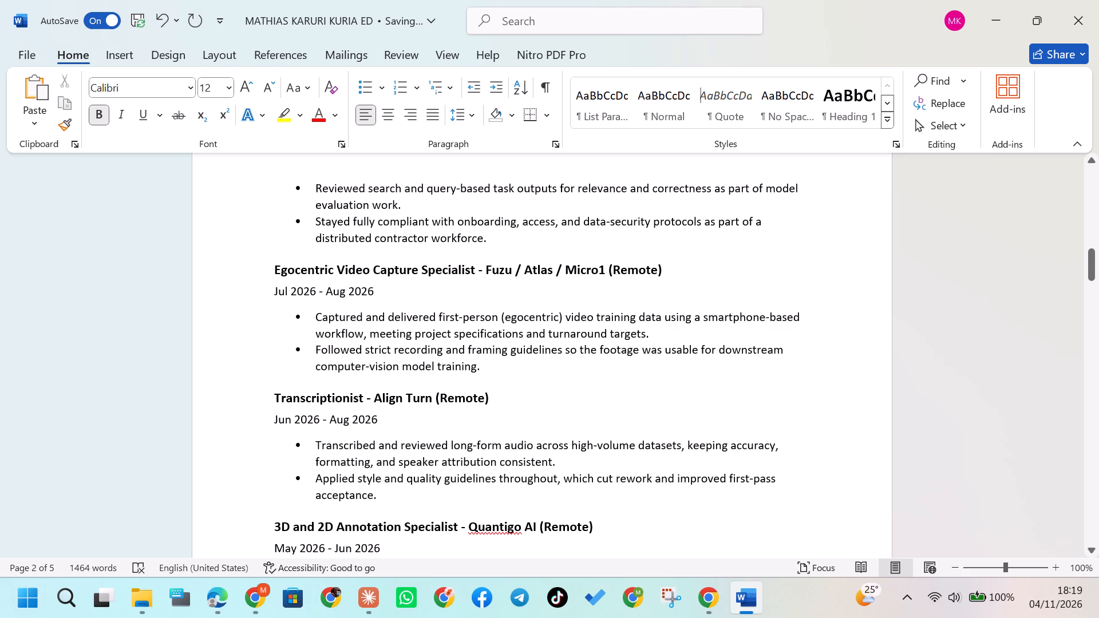
pyautogui.scroll(-3, 463, 434)
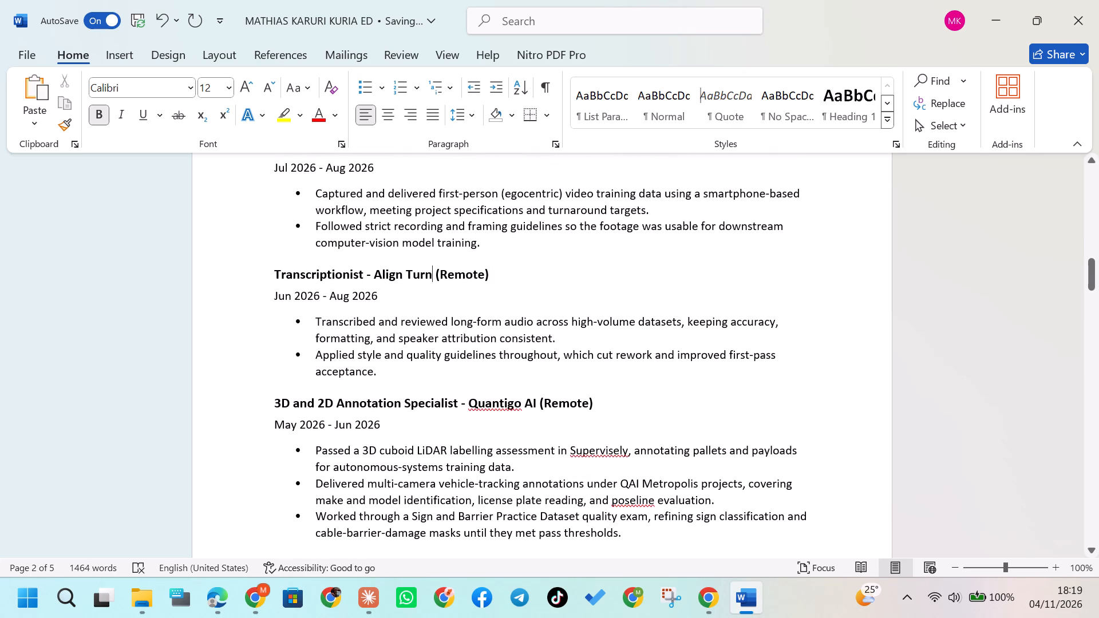
pyautogui.scroll(1, 428, 338)
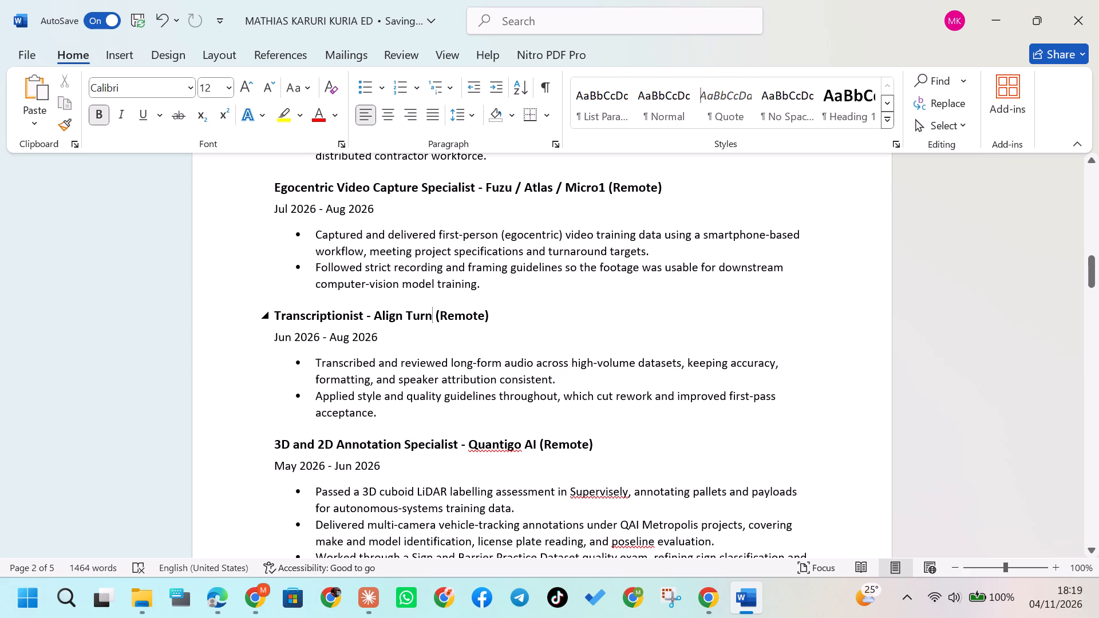
pyautogui.scroll(-1, 564, 299)
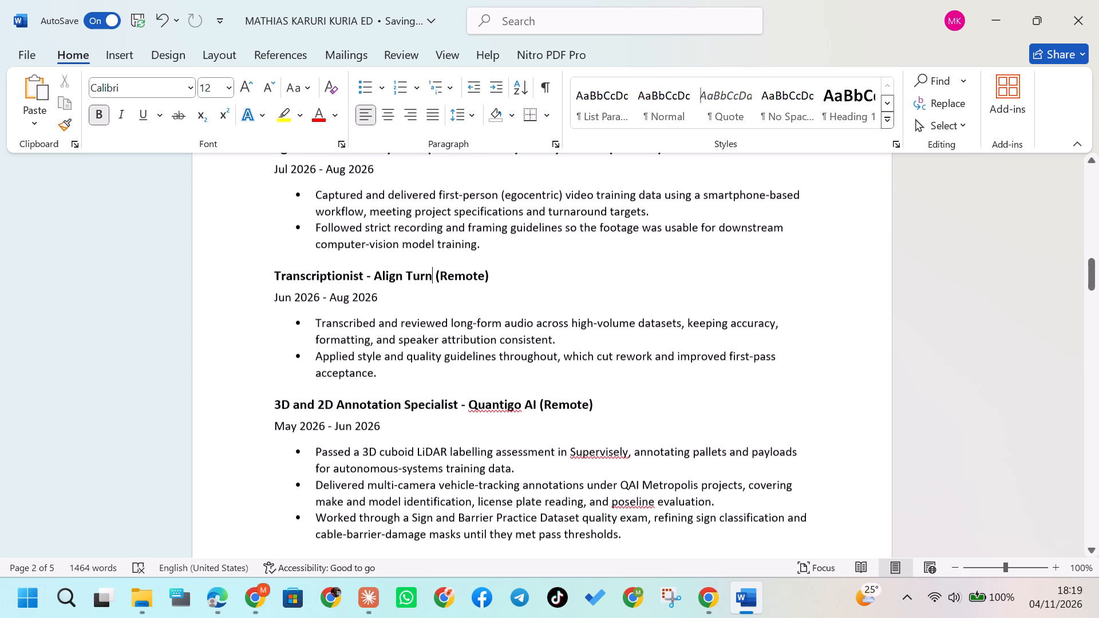
pyautogui.scroll(-7, 564, 299)
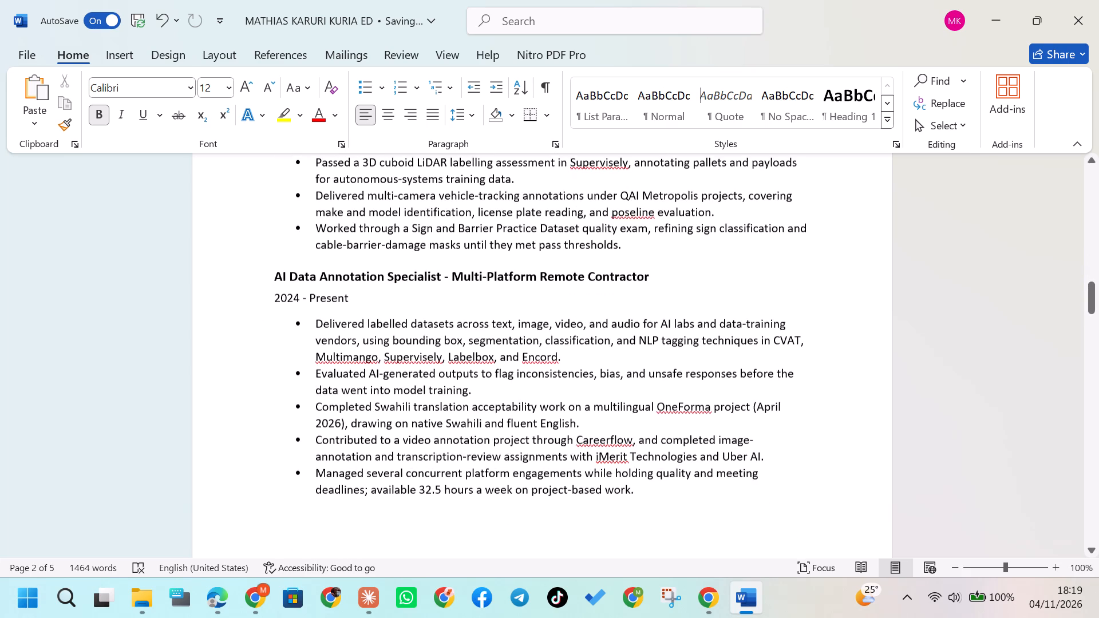
pyautogui.scroll(-3, 564, 299)
pyautogui.scroll(2, 564, 299)
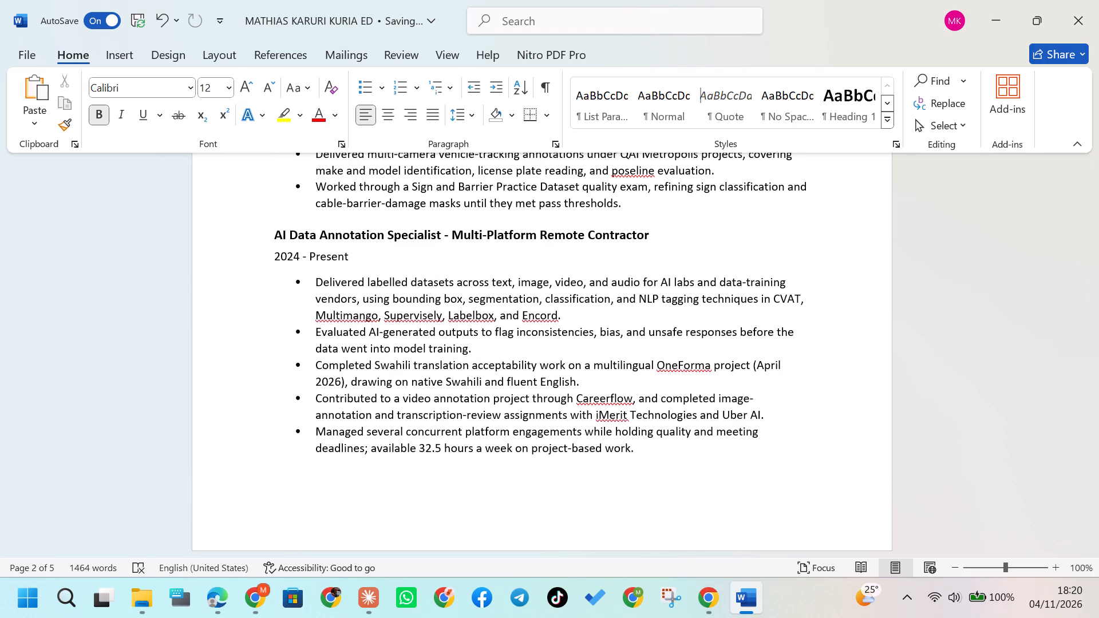
pyautogui.click(358, 256)
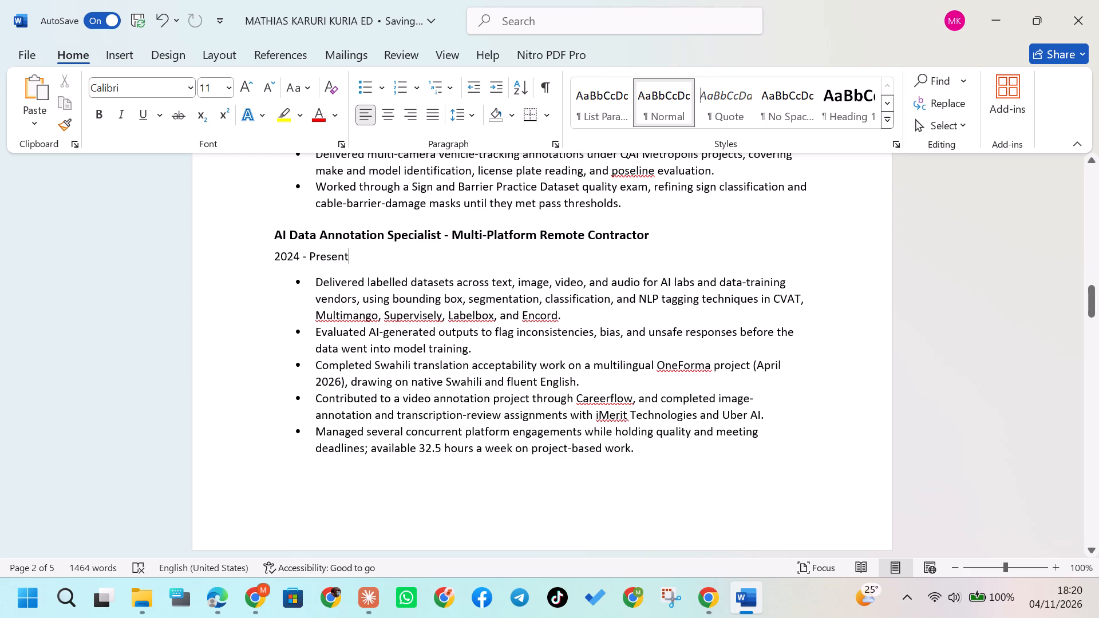
pyautogui.moveTo(575, 392); pyautogui.dragTo(628, 392)
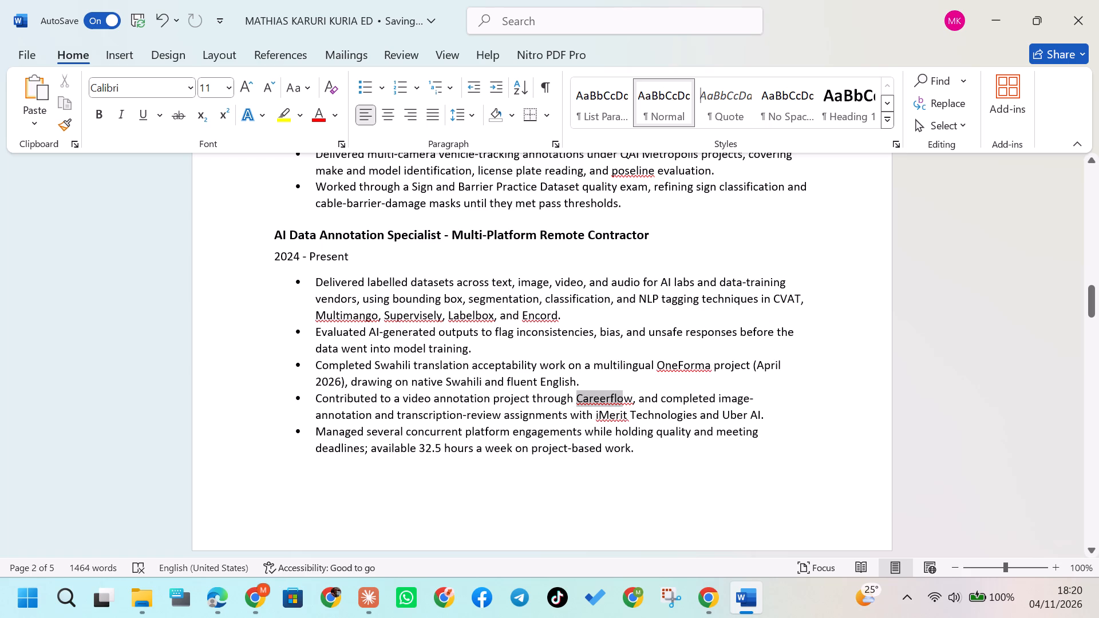
pyautogui.moveTo(628, 392); pyautogui.dragTo(634, 392)
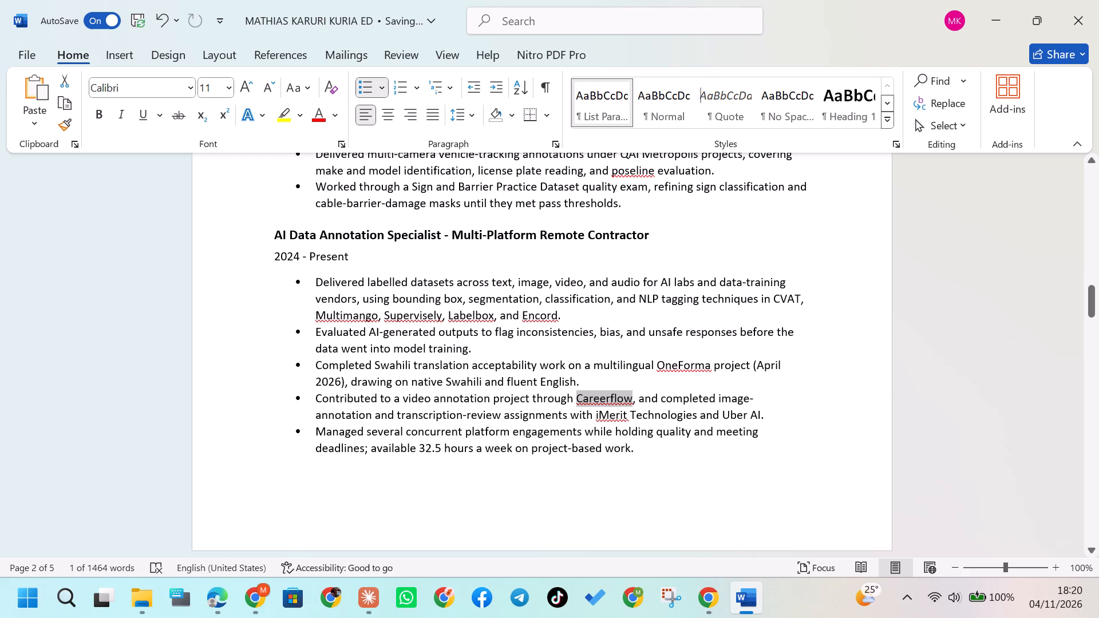
pyautogui.press('s')
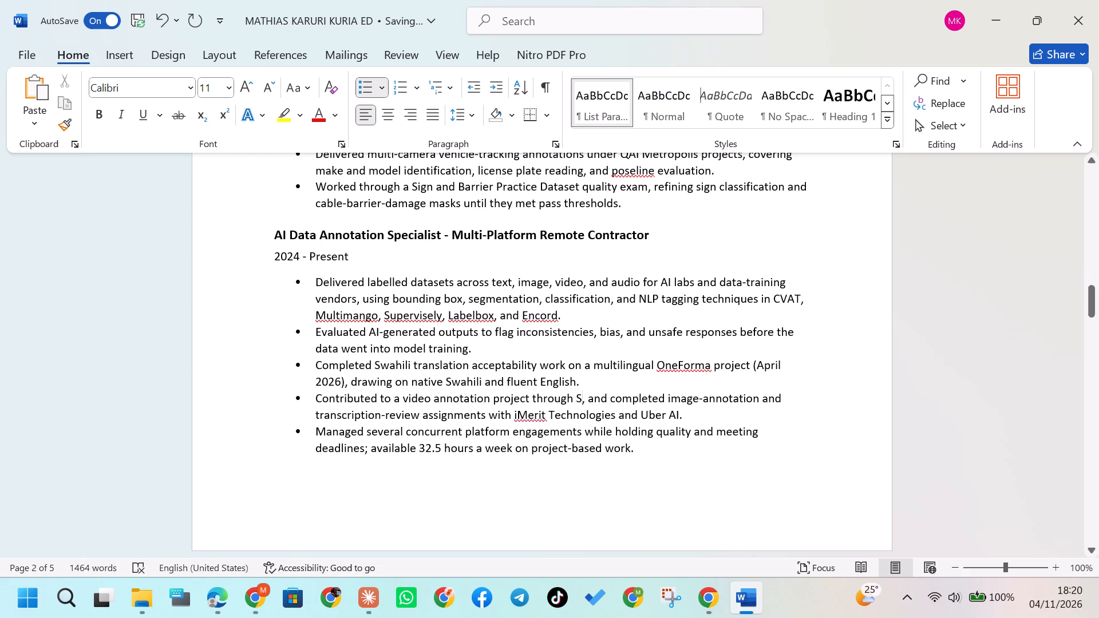
pyautogui.press('BackSpace')
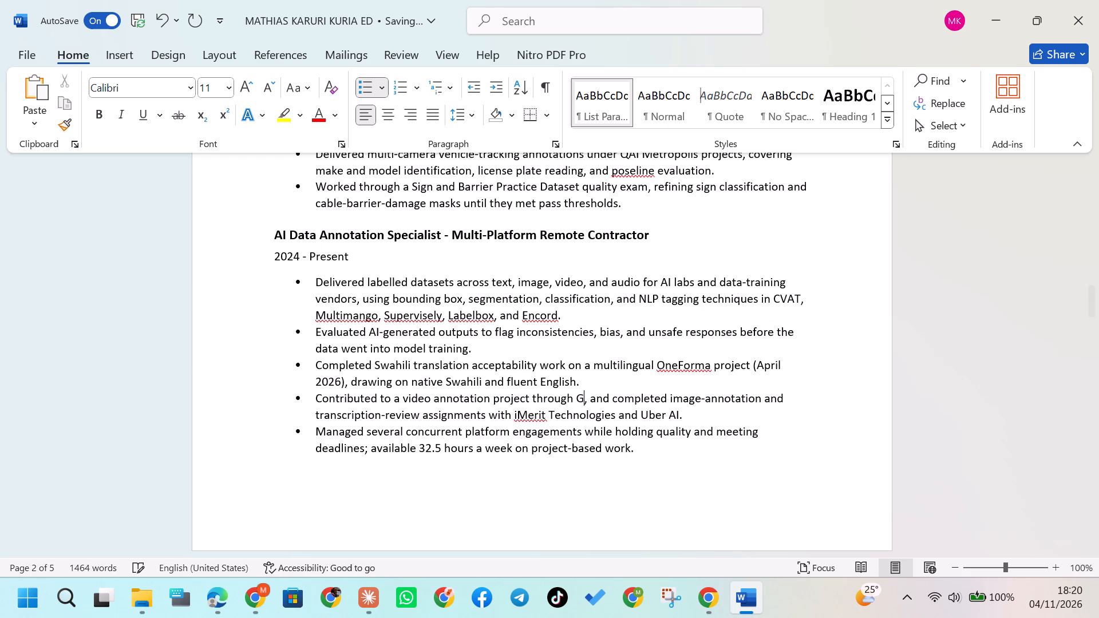
pyautogui.write('uild')
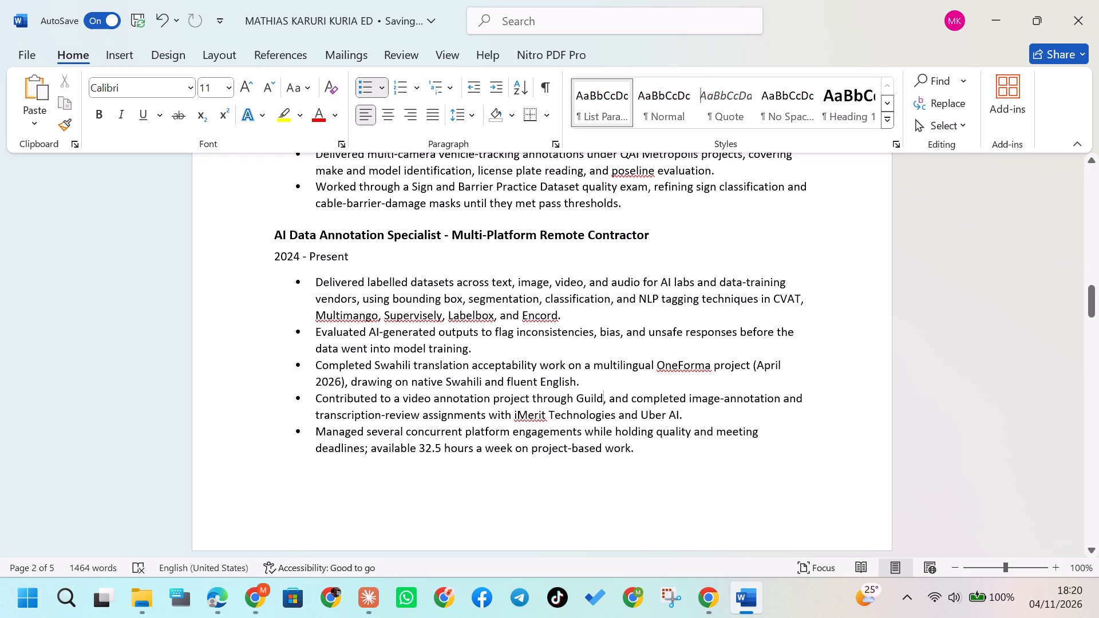
# Insert an empty bullet after the labelled-datasets bullet under the multi-platform AI Data Annotation Specialist role.
pyautogui.click(574, 315)
pyautogui.press('Return')
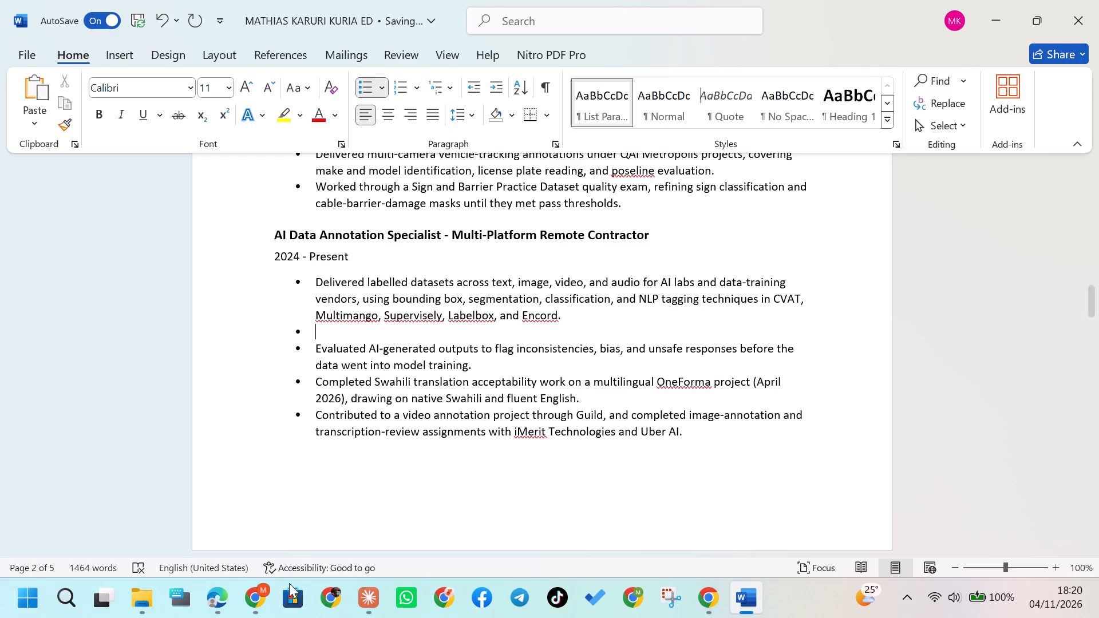
# Switch to the Chrome browser.
pyautogui.click(276, 593)
pyautogui.click(255, 595)
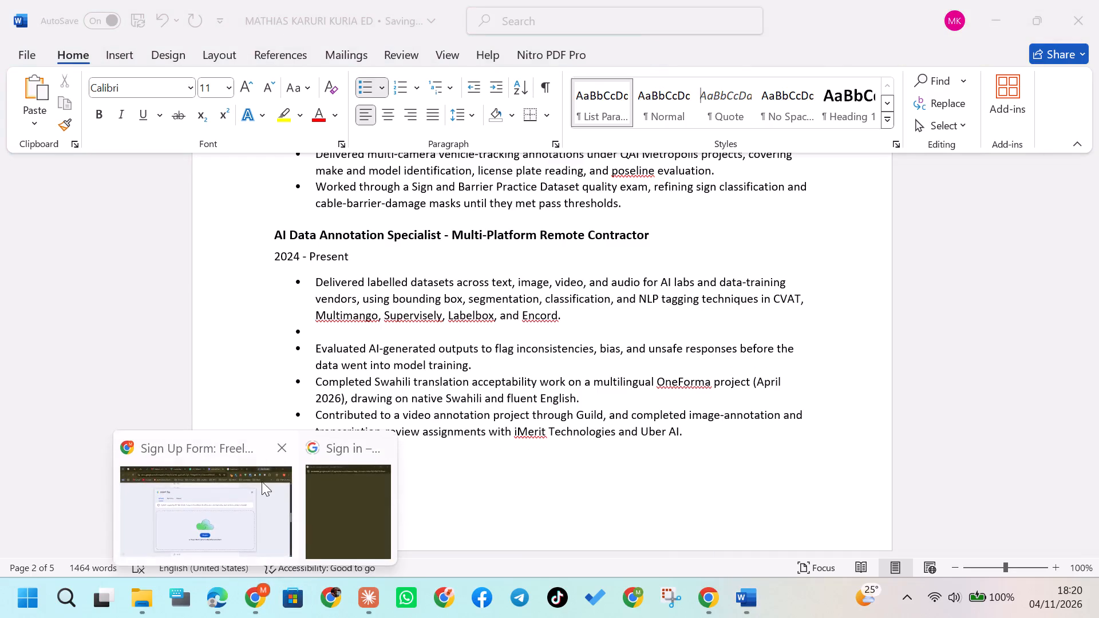
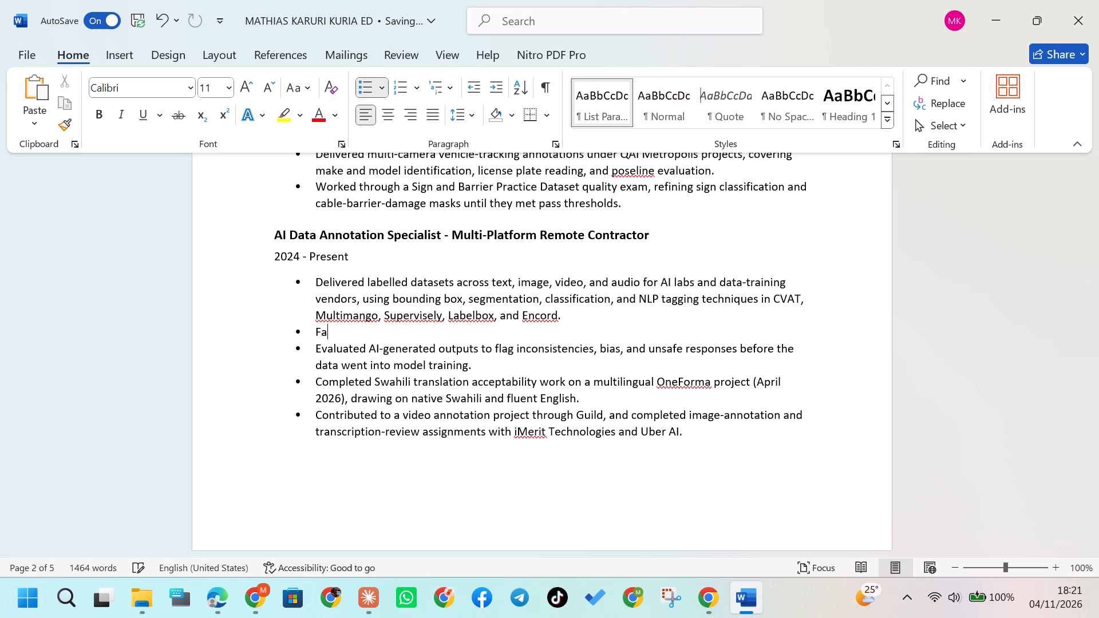
# Delete the unfinished bullet below the labelled-datasets bullet under the multi-platform AI Data Annotation Specialist role.
pyautogui.write('ce')
pyautogui.press('BackSpace')
pyautogui.press('BackSpace')
pyautogui.press('BackSpace')
pyautogui.press('BackSpace')
pyautogui.press('BackSpace')
pyautogui.press('BackSpace')
pyautogui.press('BackSpace')
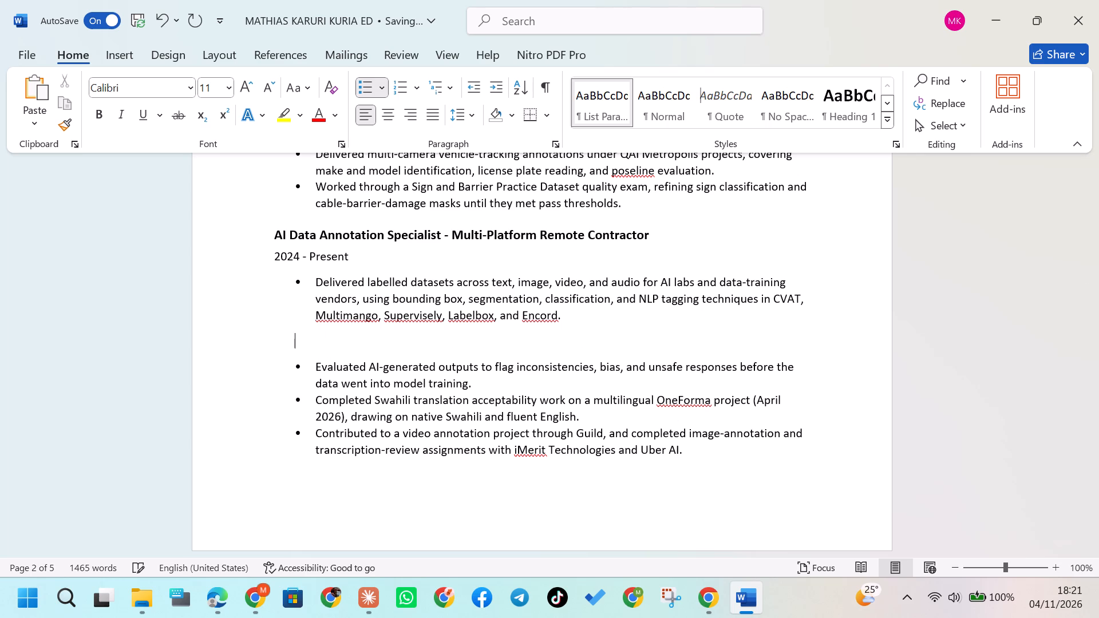
pyautogui.press('BackSpace')
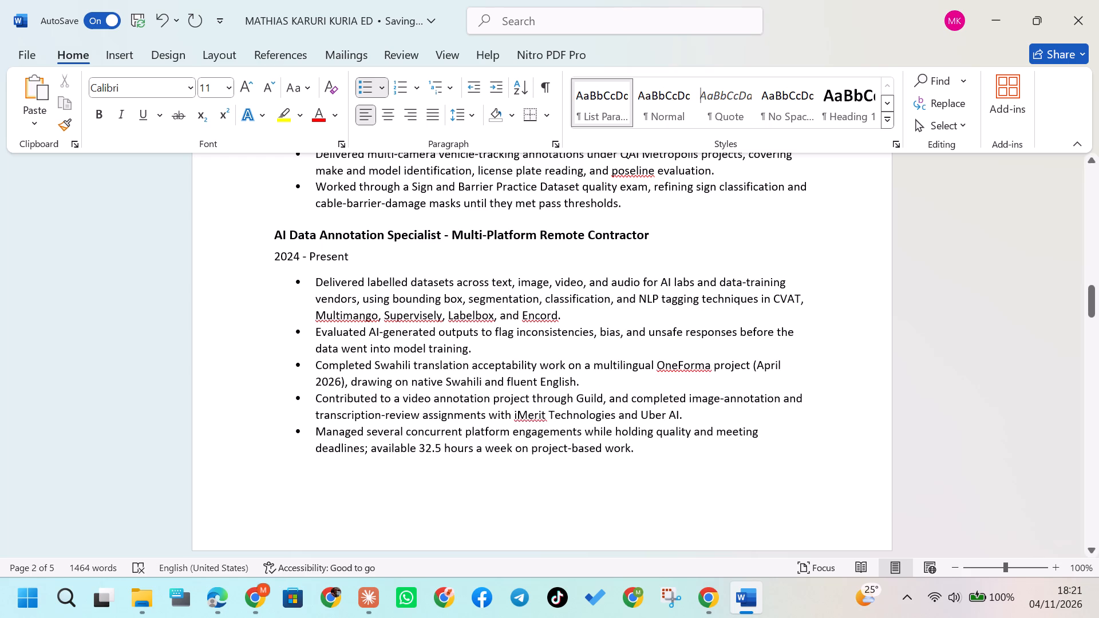
# Remove "QAI Metropolis" from the vehicle-tracking bullet under Projects & Practical Work so it begins with "Multi-camera".
pyautogui.scroll(1, 345, 275)
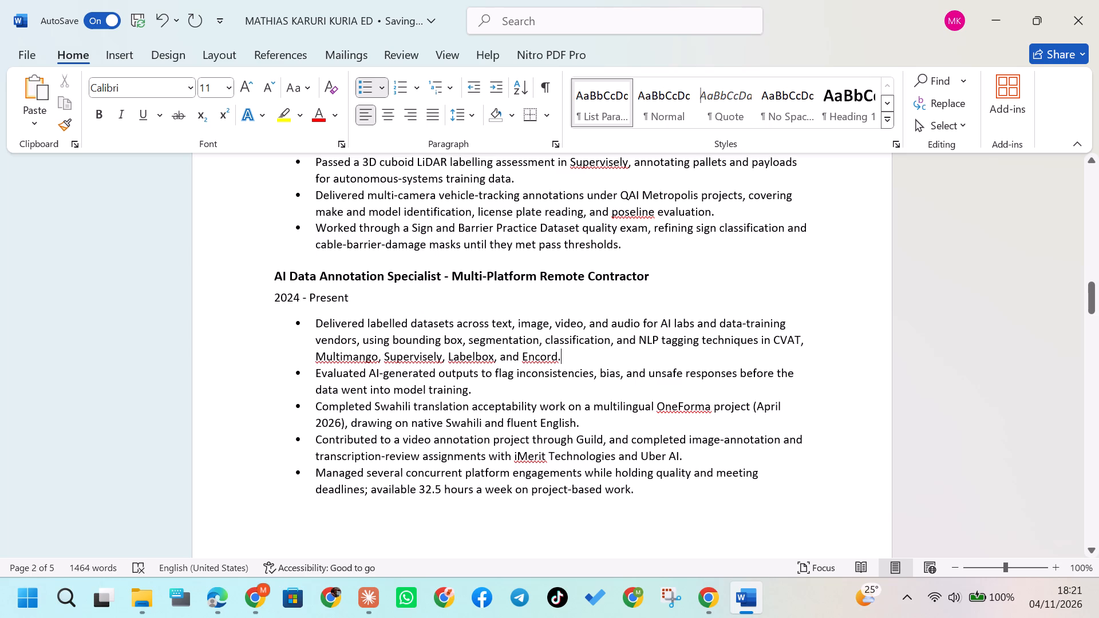
pyautogui.scroll(-8, 456, 440)
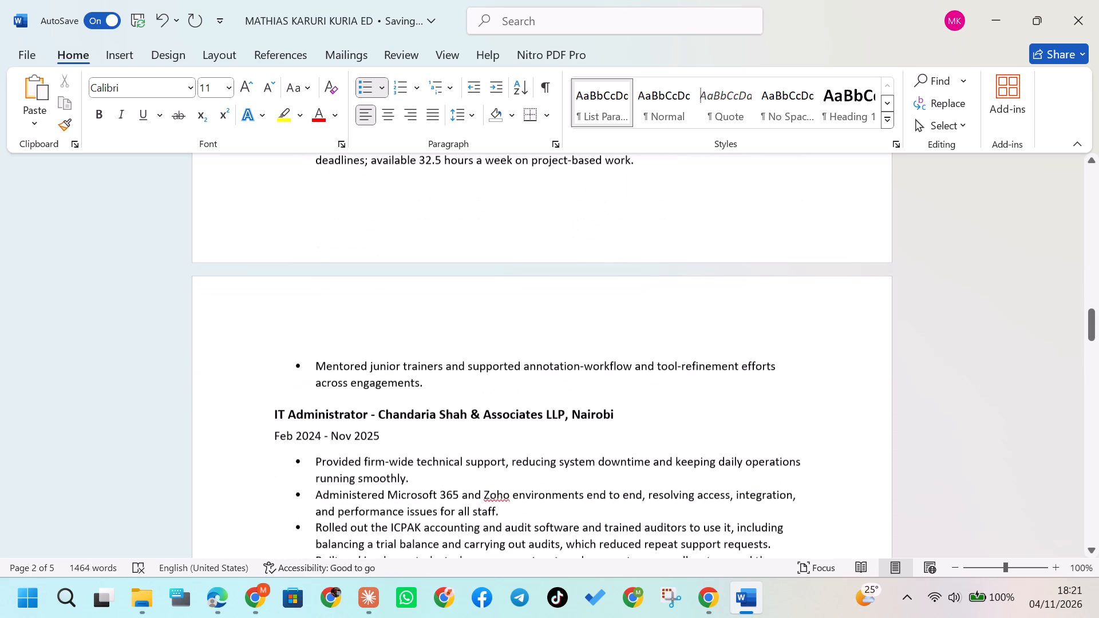
pyautogui.scroll(-5, 455, 443)
pyautogui.scroll(-16, 455, 443)
pyautogui.scroll(-6, 455, 443)
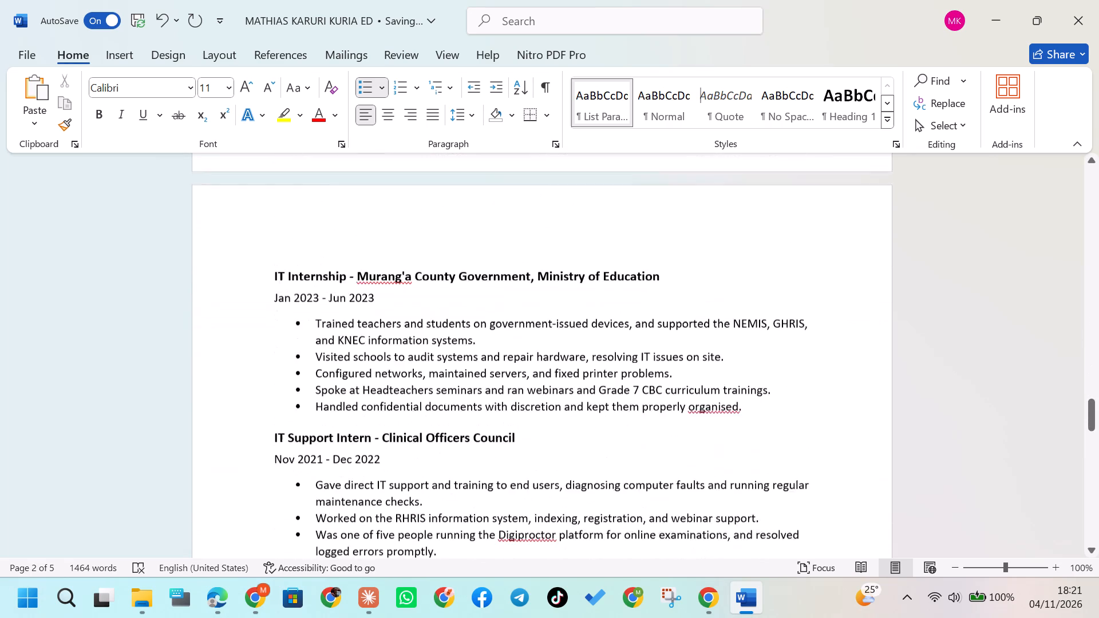
pyautogui.scroll(-9, 455, 443)
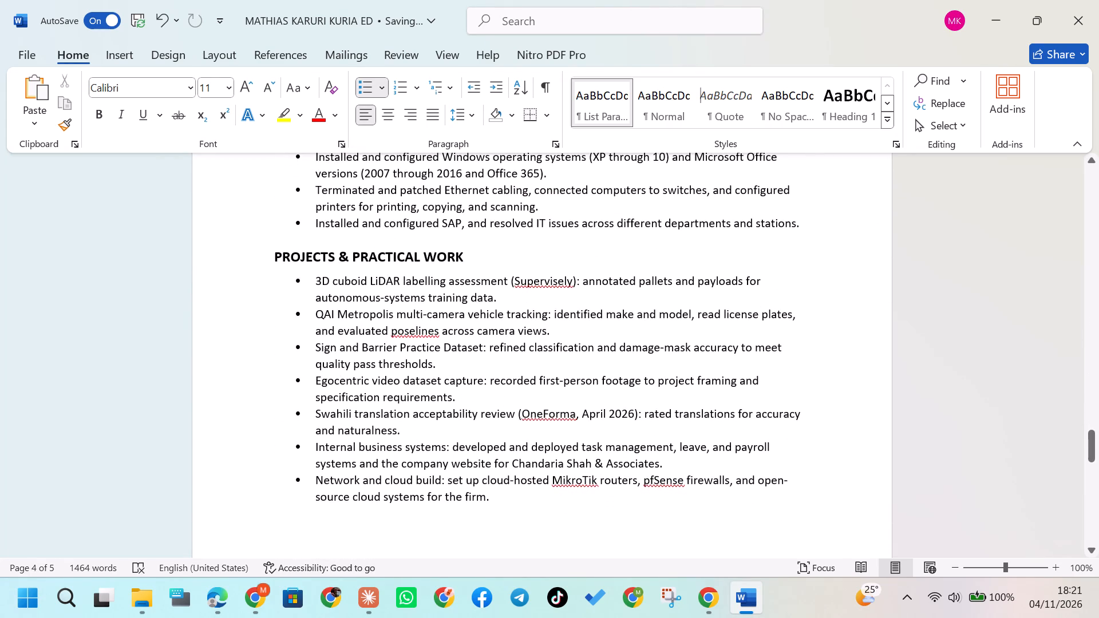
pyautogui.moveTo(393, 312); pyautogui.dragTo(336, 306)
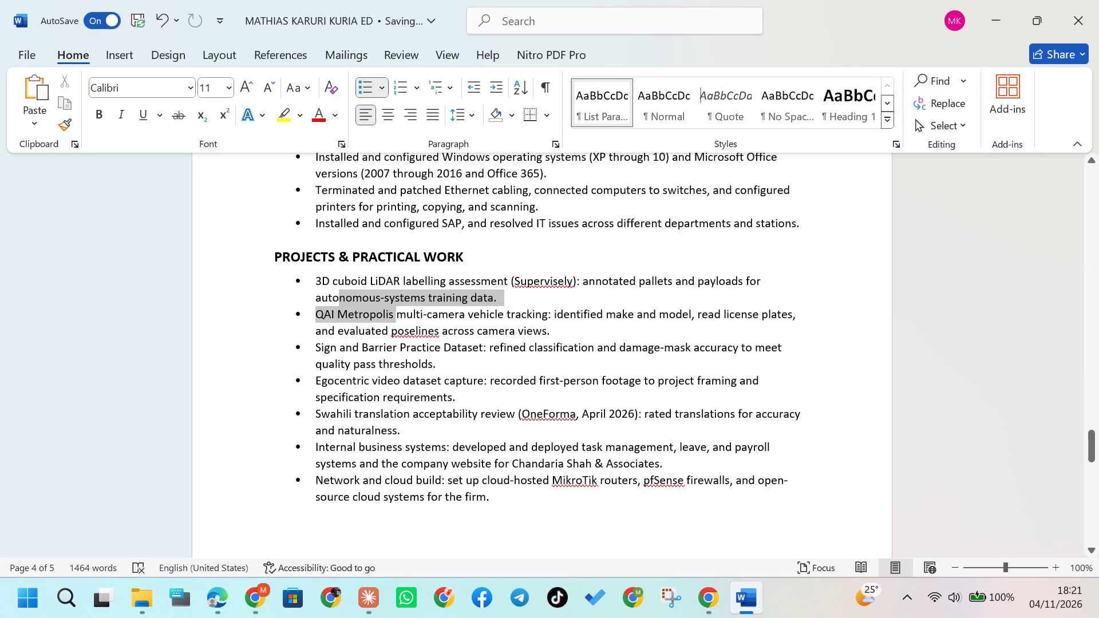
pyautogui.moveTo(336, 306); pyautogui.dragTo(295, 319)
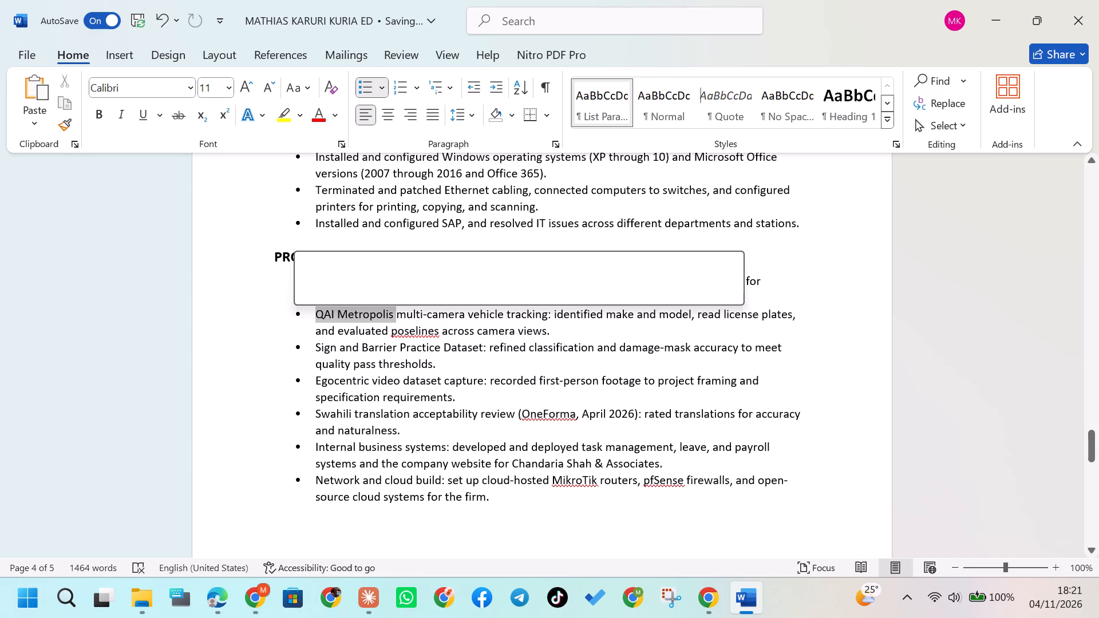
pyautogui.click(389, 315)
pyautogui.moveTo(402, 313); pyautogui.dragTo(330, 314)
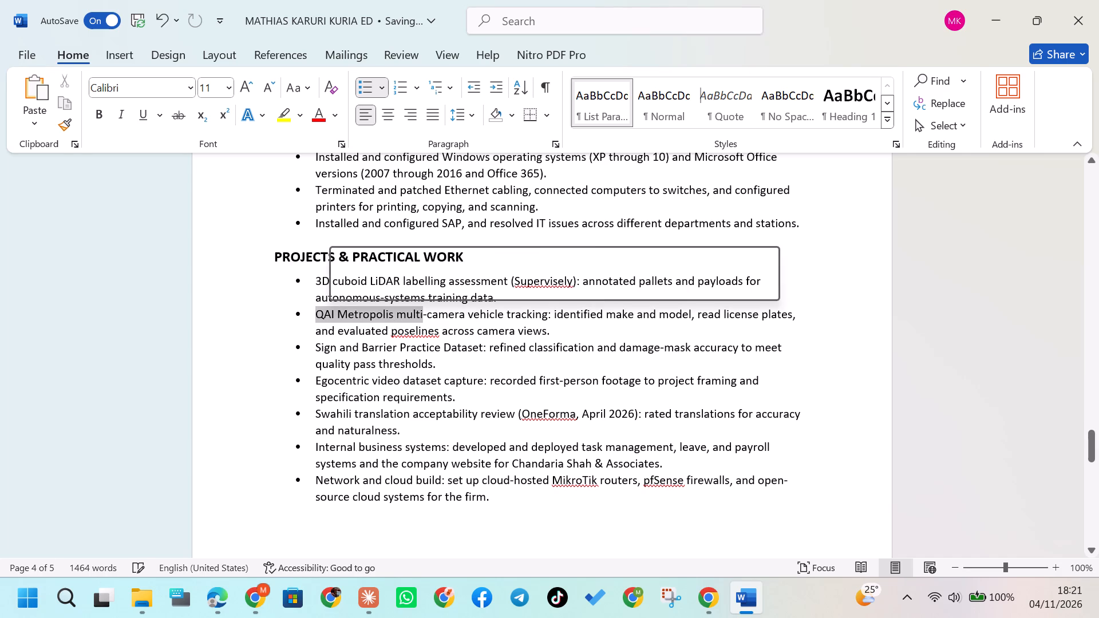
pyautogui.click(342, 318)
pyautogui.moveTo(315, 314); pyautogui.dragTo(401, 313)
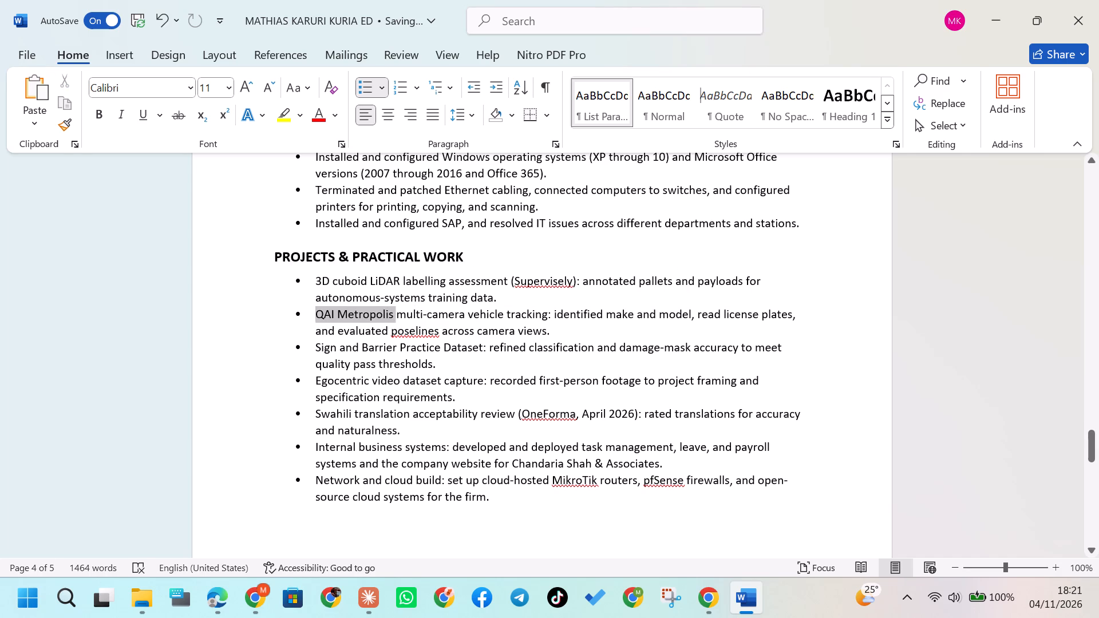
pyautogui.moveTo(401, 313); pyautogui.dragTo(402, 317)
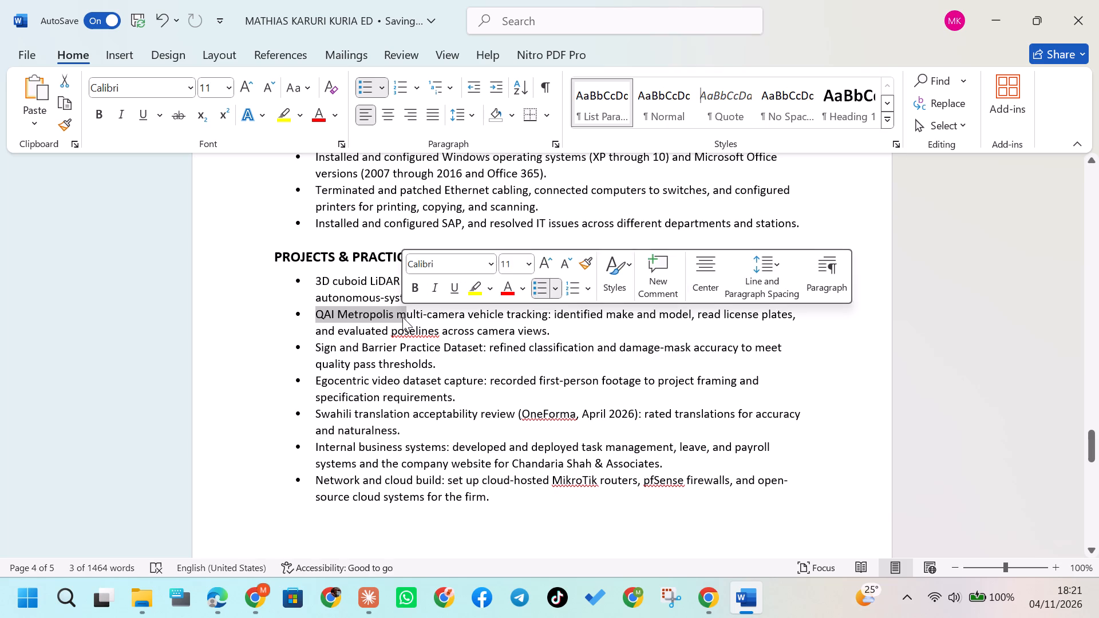
pyautogui.press('m')
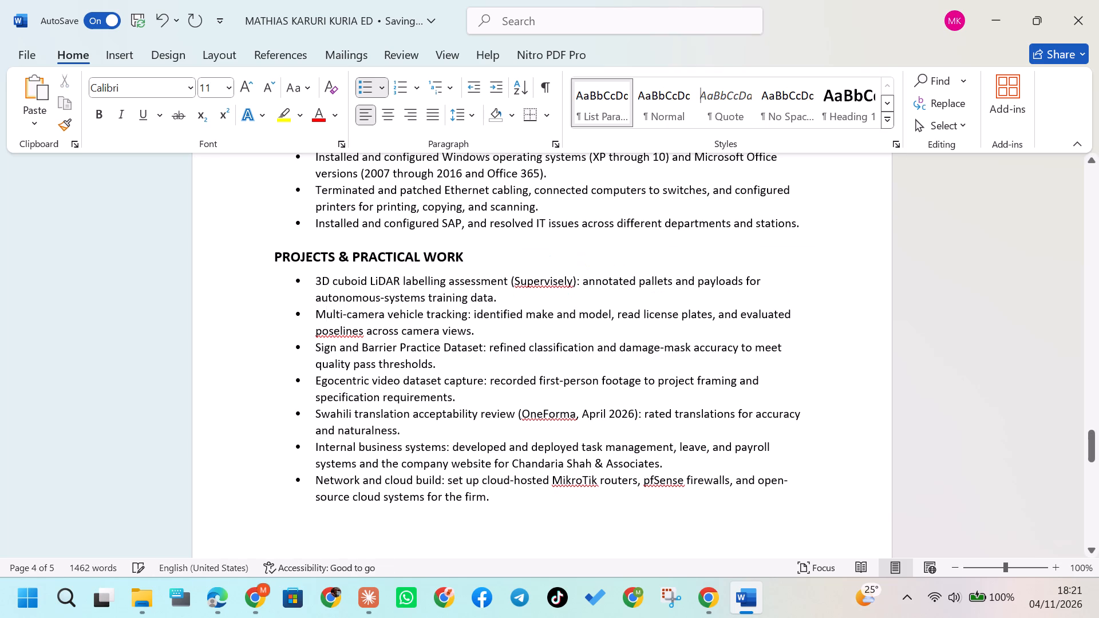
# Add a bullet reading "Micro 1 Facentric project" after the Swahili translation review bullet under Projects & Practical Work.
pyautogui.scroll(-2, 376, 418)
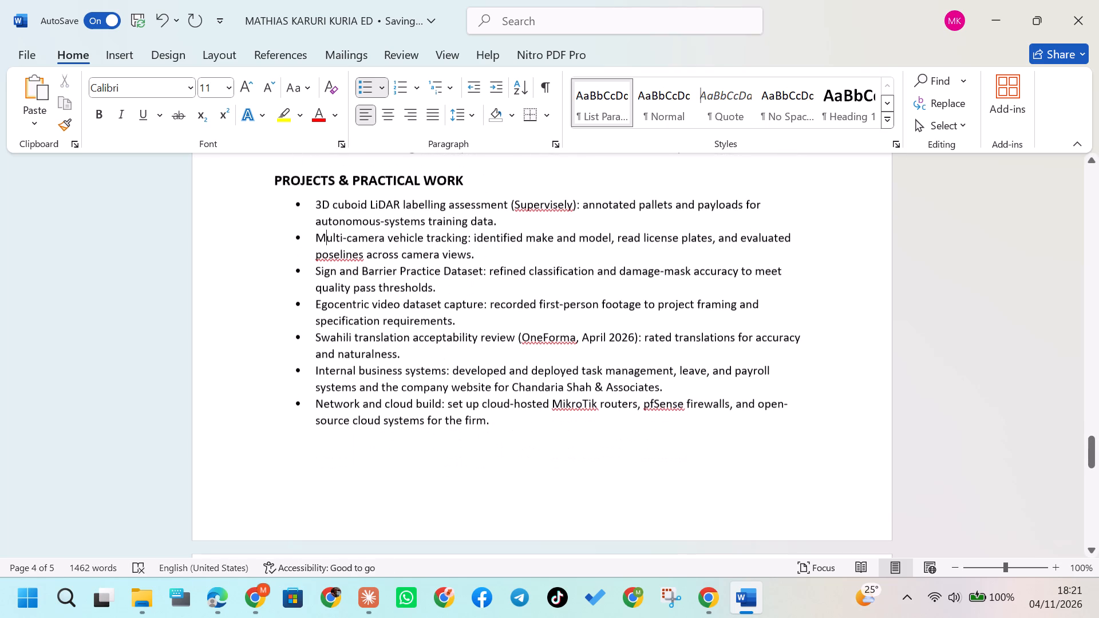
pyautogui.click(414, 344)
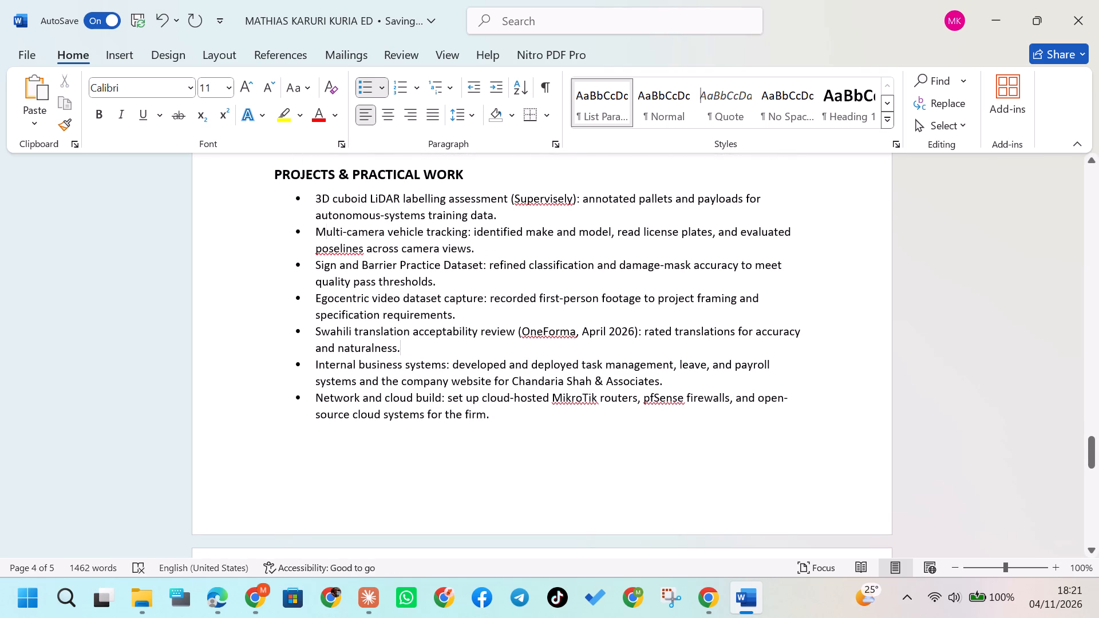
pyautogui.press('Return')
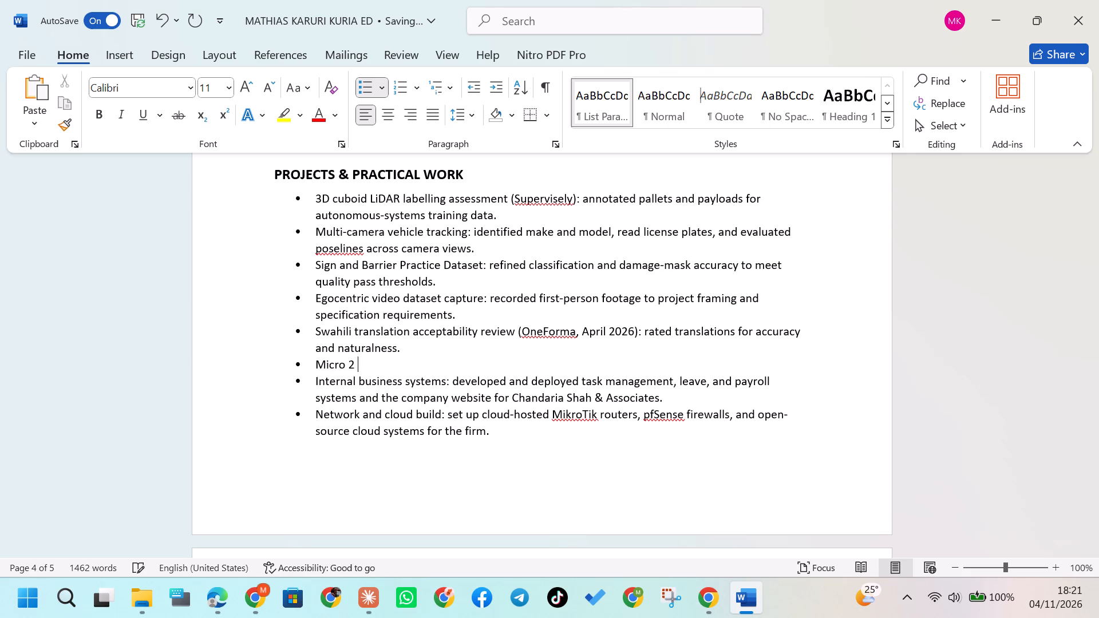
pyautogui.press('BackSpace')
pyautogui.press('BackSpace')
pyautogui.write('1')
pyautogui.press('space')
pyautogui.press('f')
pyautogui.write('acentric project')
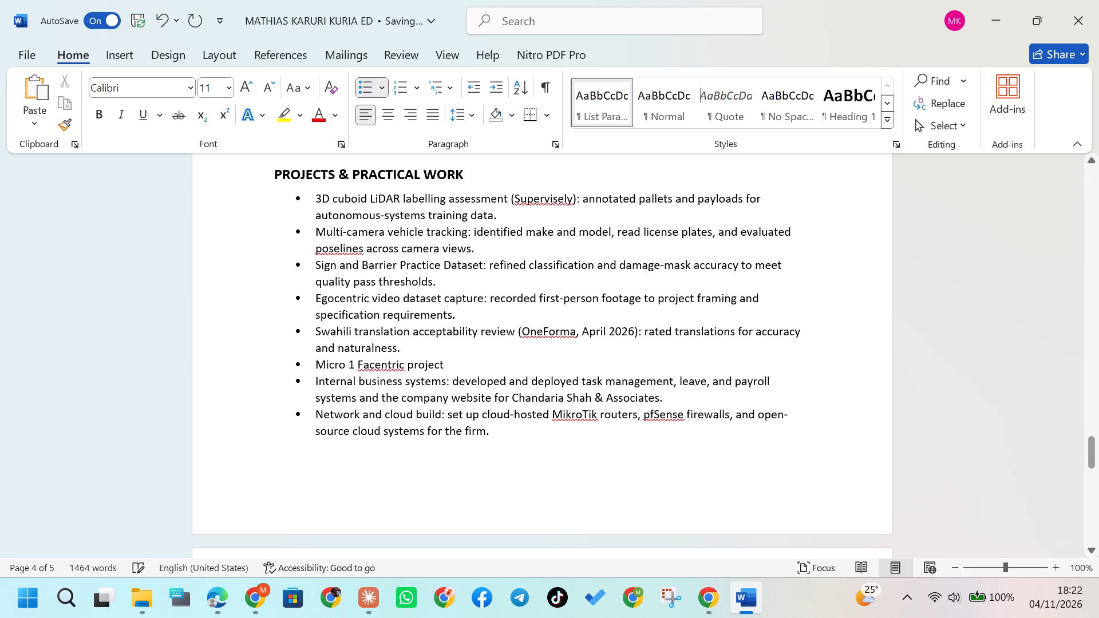
# Review the certifications, training and additional strengths sections at the end of the CV.
pyautogui.scroll(-18, 416, 307)
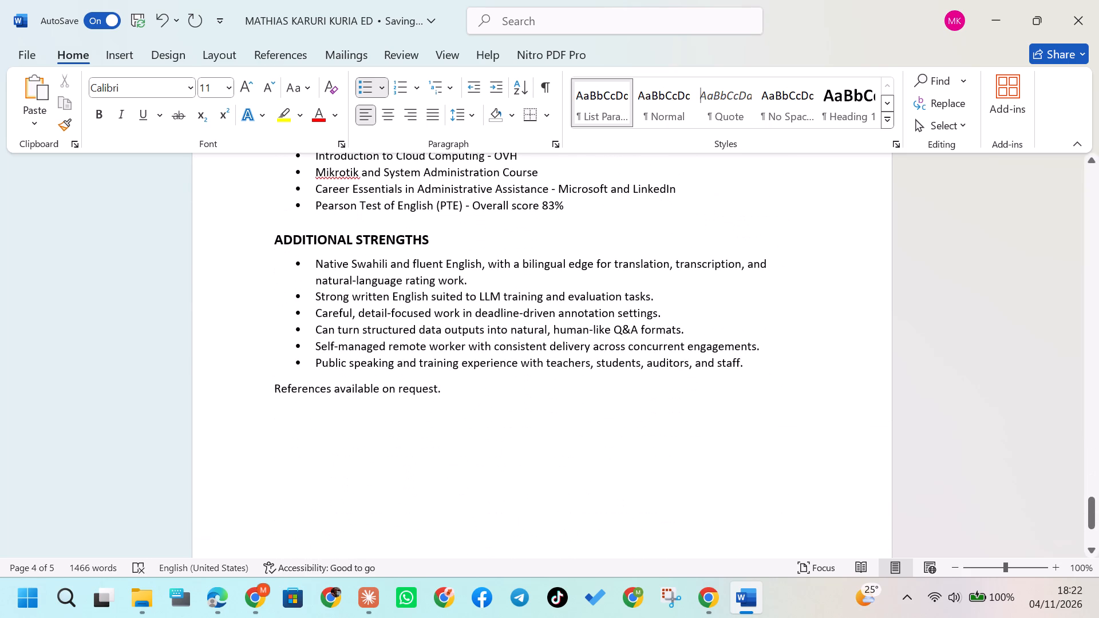
pyautogui.scroll(3, 372, 351)
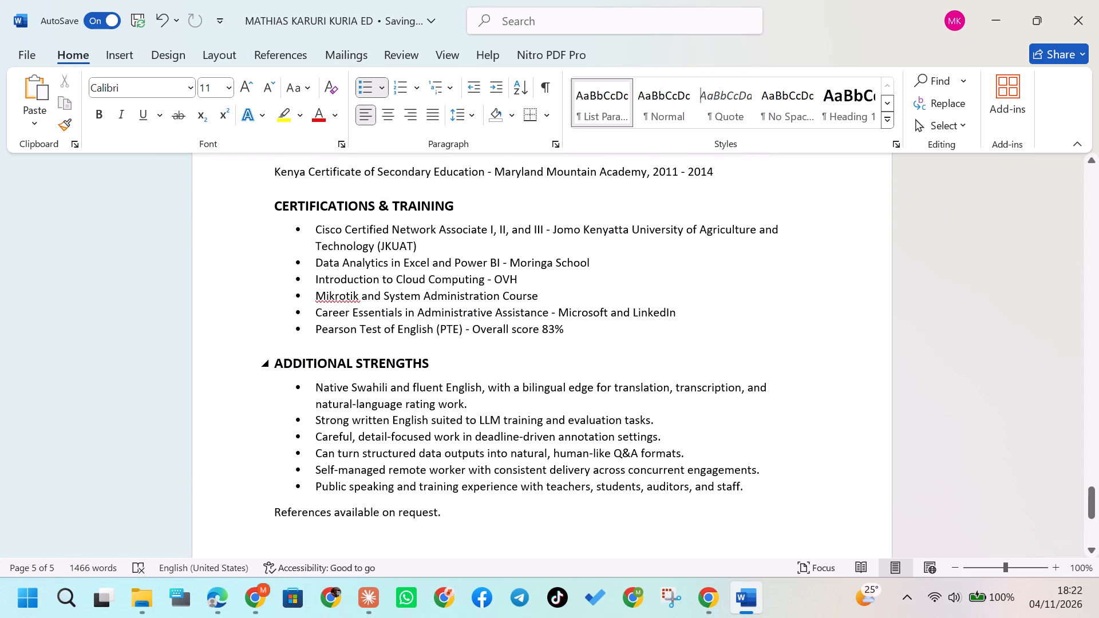
pyautogui.scroll(-3, 371, 351)
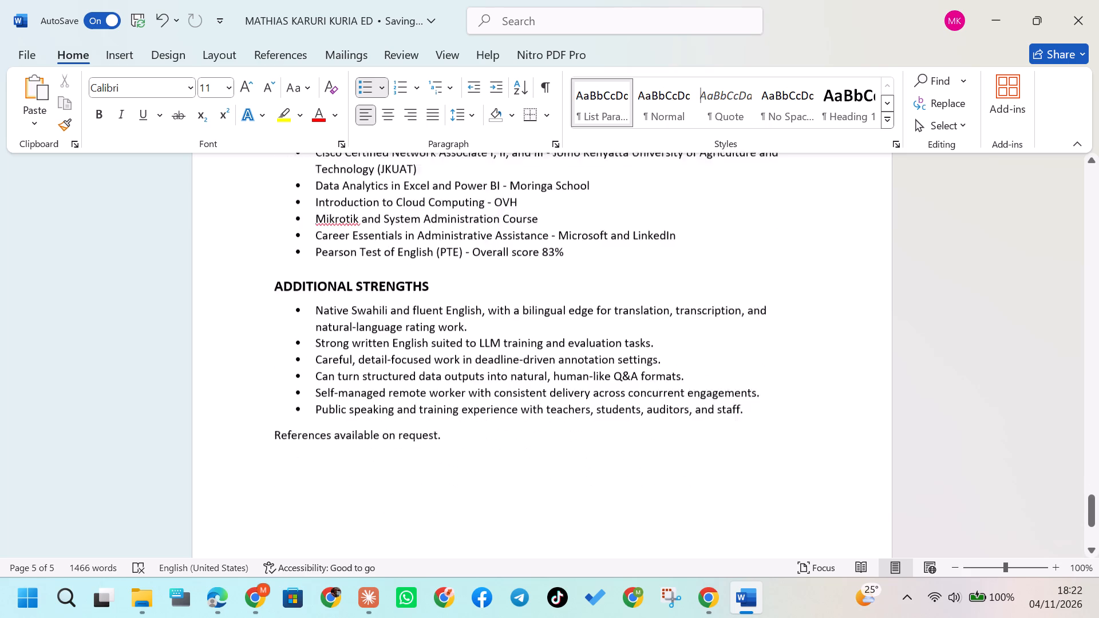
pyautogui.scroll(-14, 371, 351)
pyautogui.scroll(-5, 221, 344)
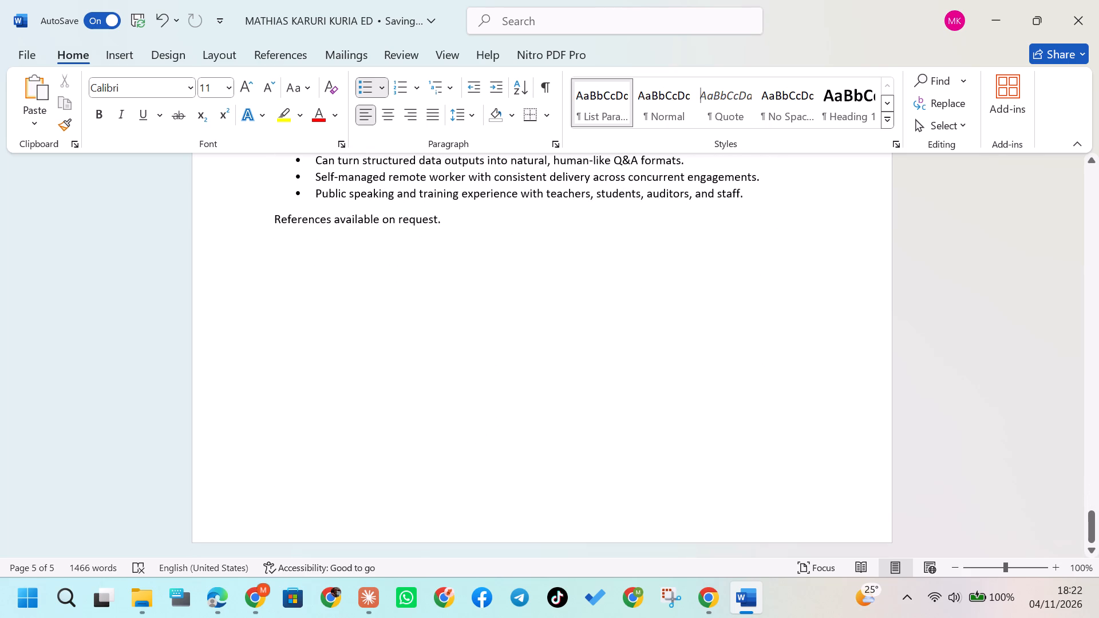
pyautogui.scroll(5, 212, 348)
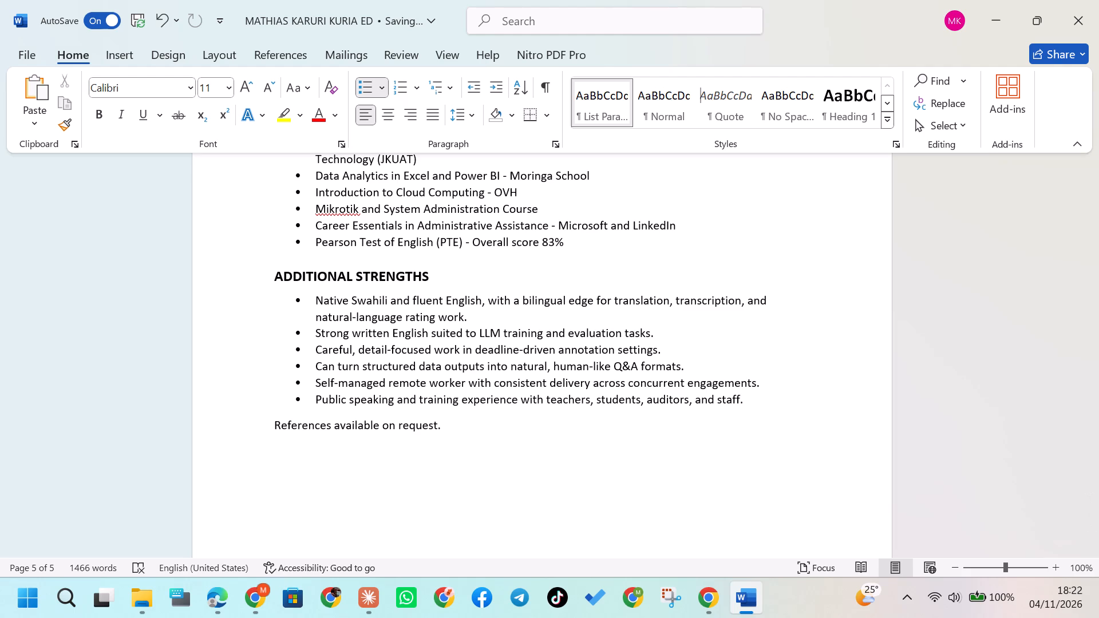
pyautogui.scroll(2, 212, 348)
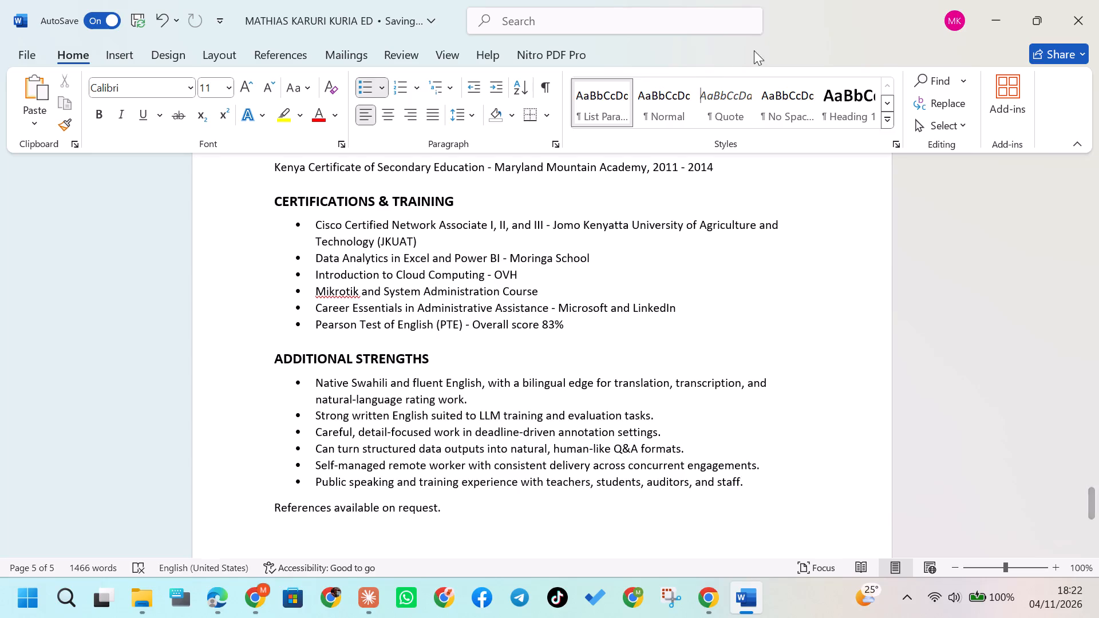
# Save a copy of the CV as a Word document in the Desktop > DOCS > Company > Innodata folder, keeping its file name.
pyautogui.click(26, 52)
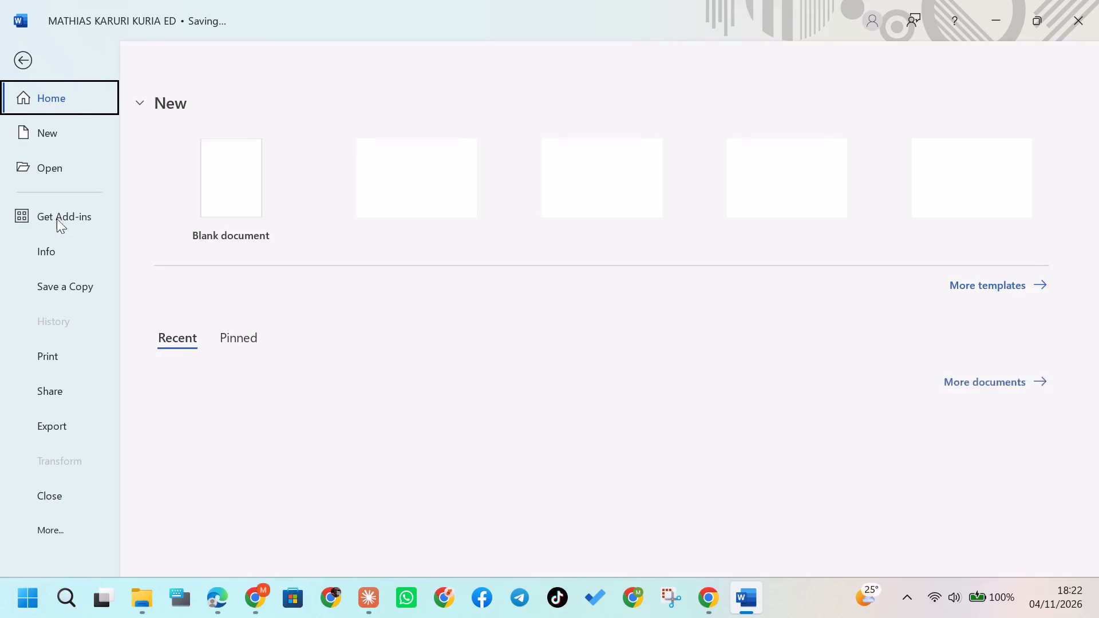
pyautogui.click(58, 282)
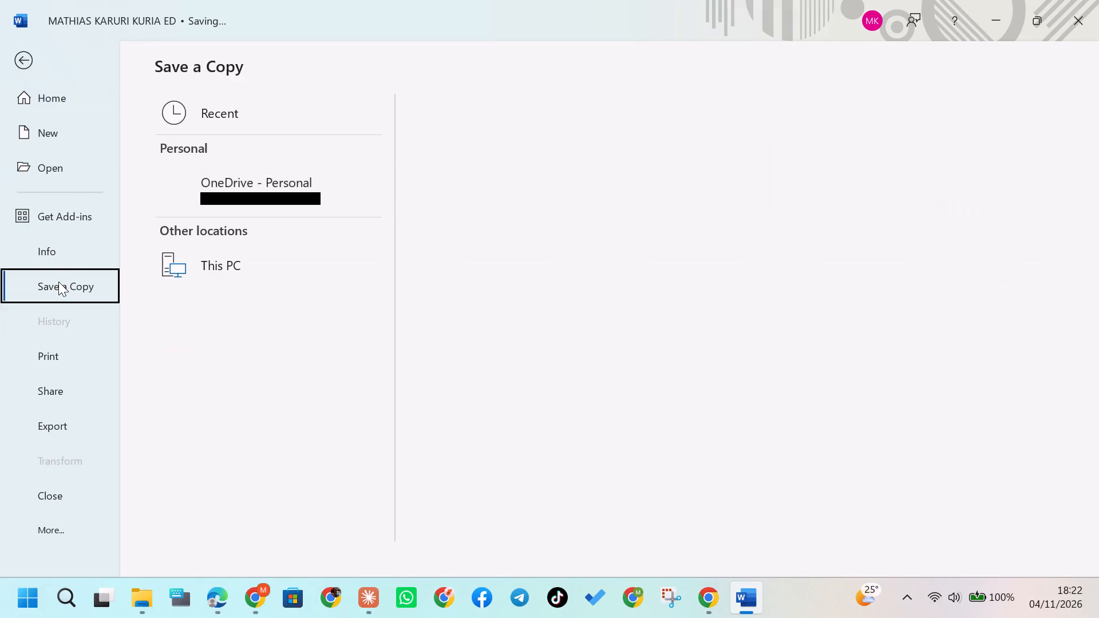
pyautogui.doubleClick(239, 268)
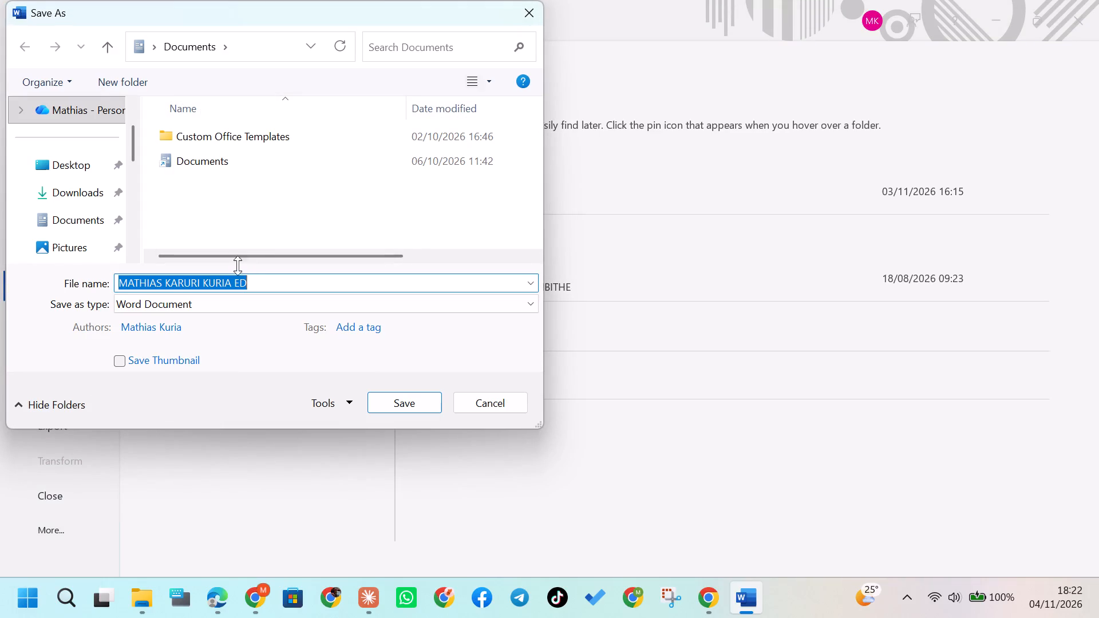
pyautogui.click(35, 183)
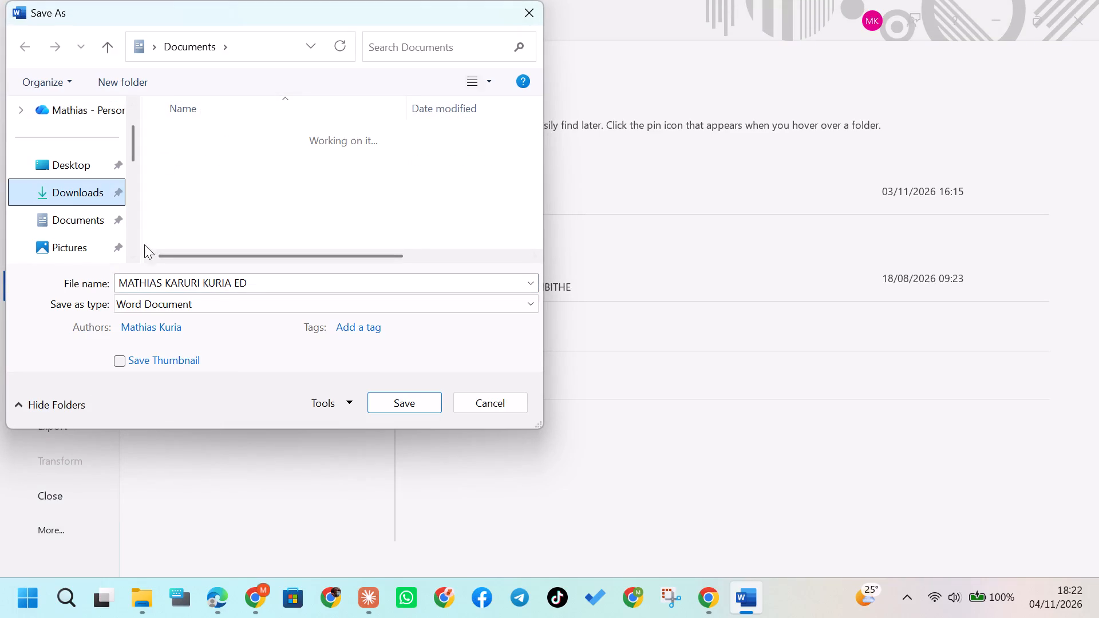
pyautogui.click(100, 172)
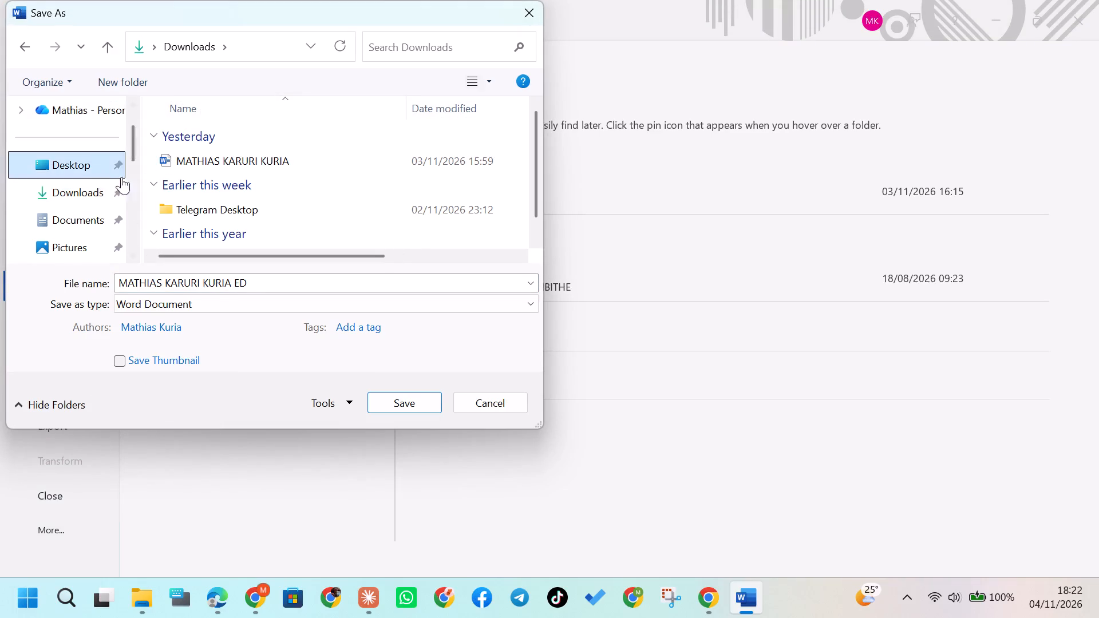
pyautogui.doubleClick(211, 138)
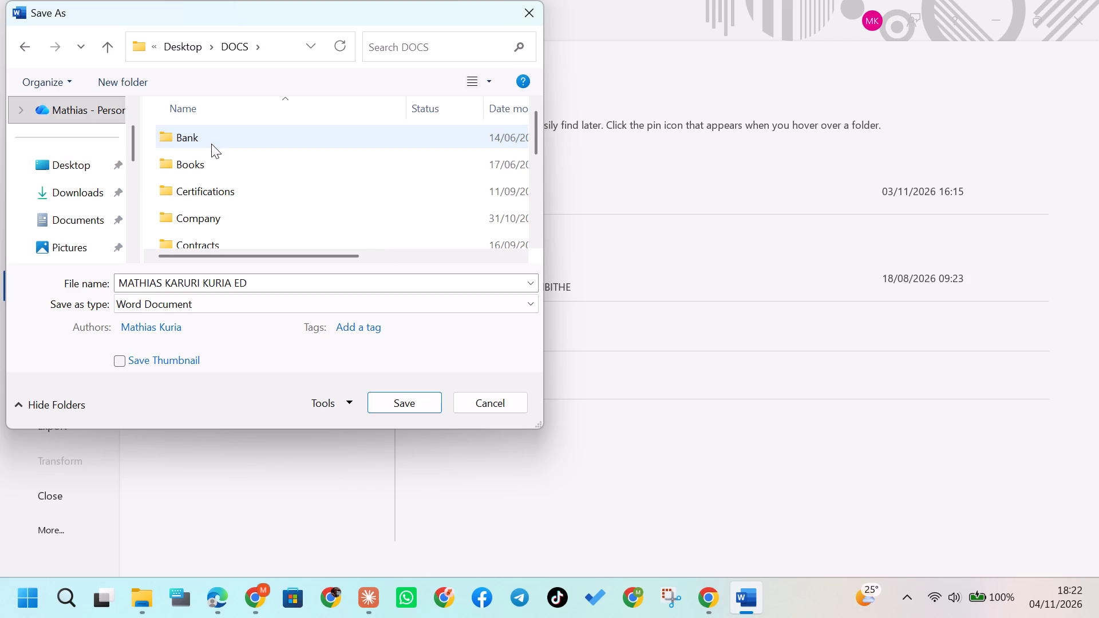
pyautogui.scroll(-1, 212, 201)
pyautogui.doubleClick(206, 149)
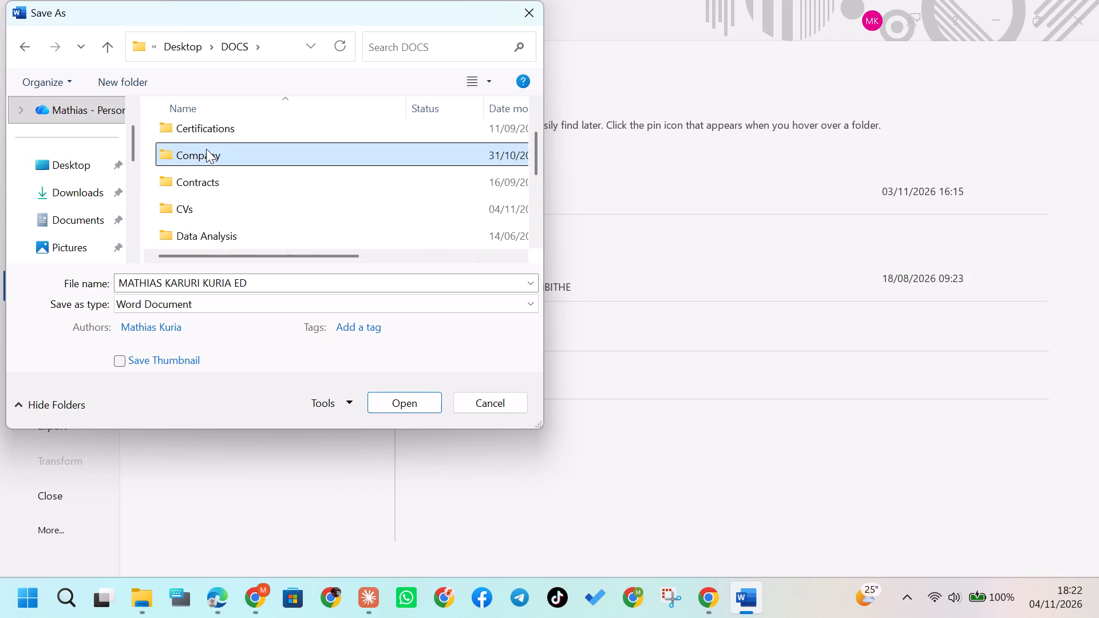
pyautogui.doubleClick(195, 209)
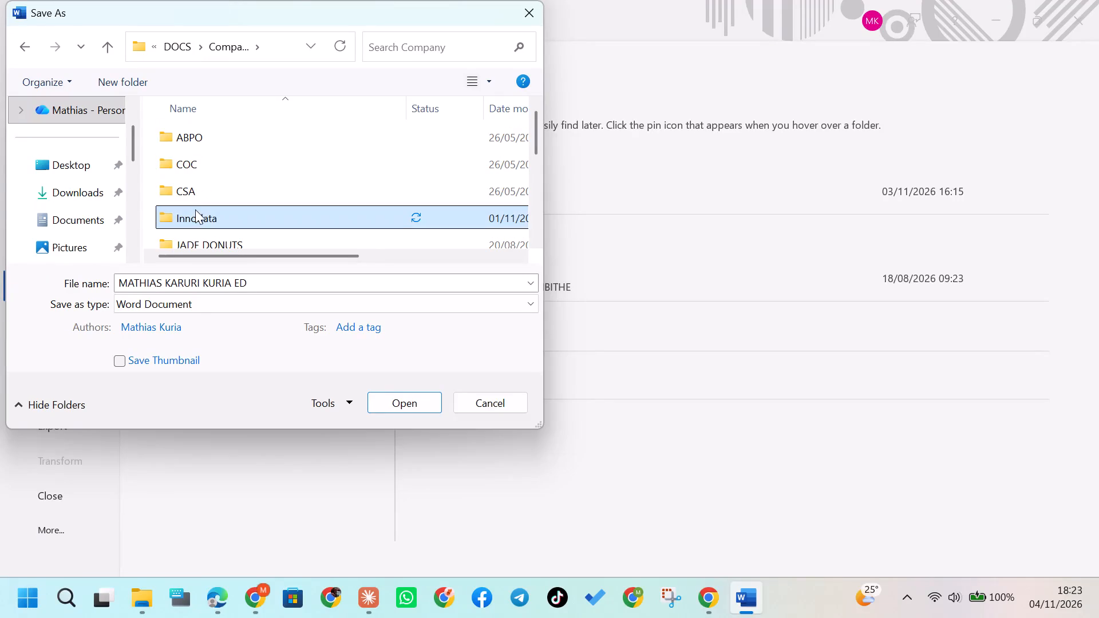
pyautogui.click(257, 281)
pyautogui.click(257, 281)
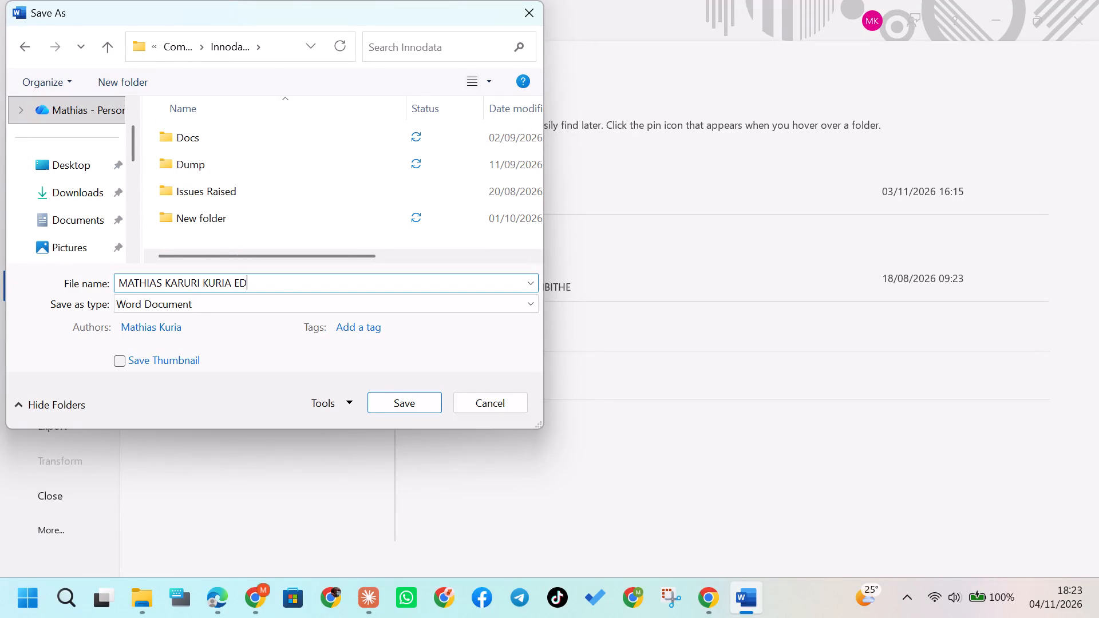
pyautogui.click(383, 404)
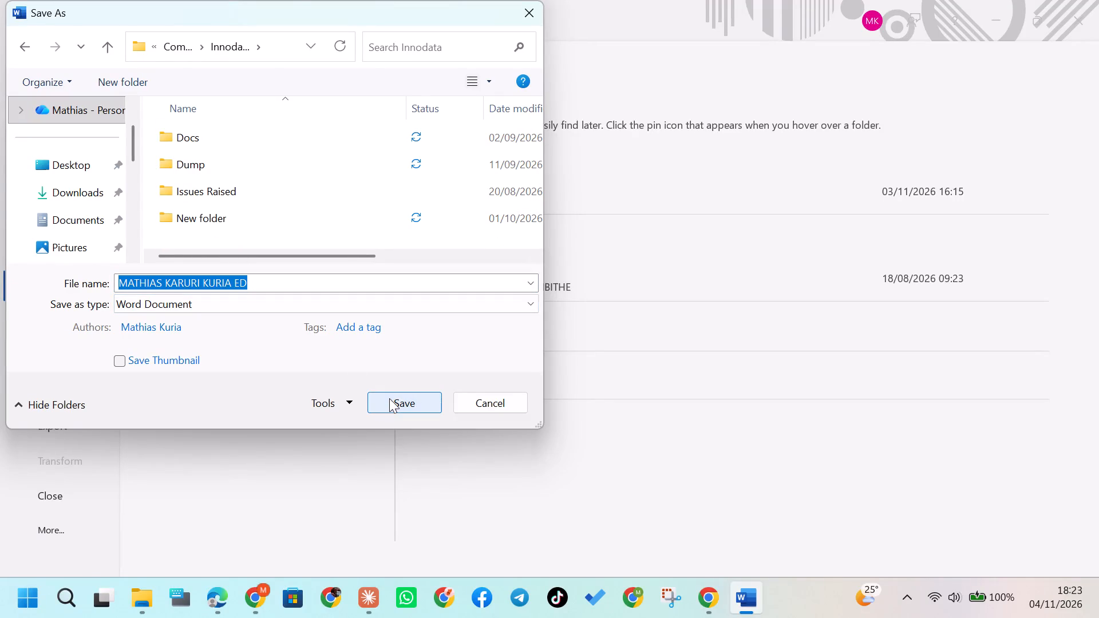
pyautogui.click(199, 304)
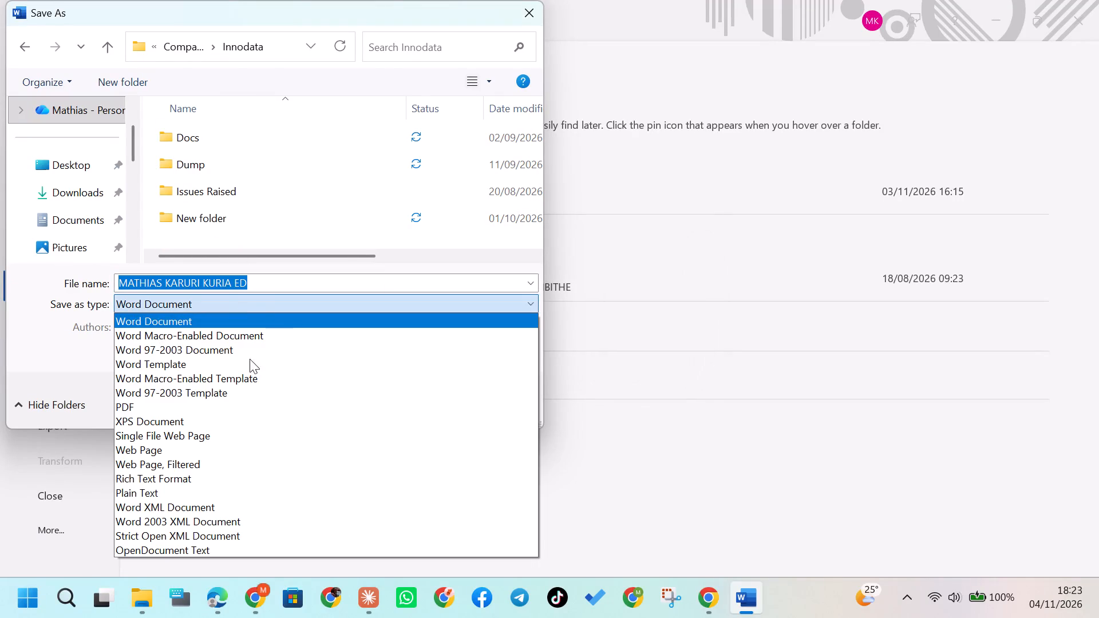
pyautogui.click(130, 403)
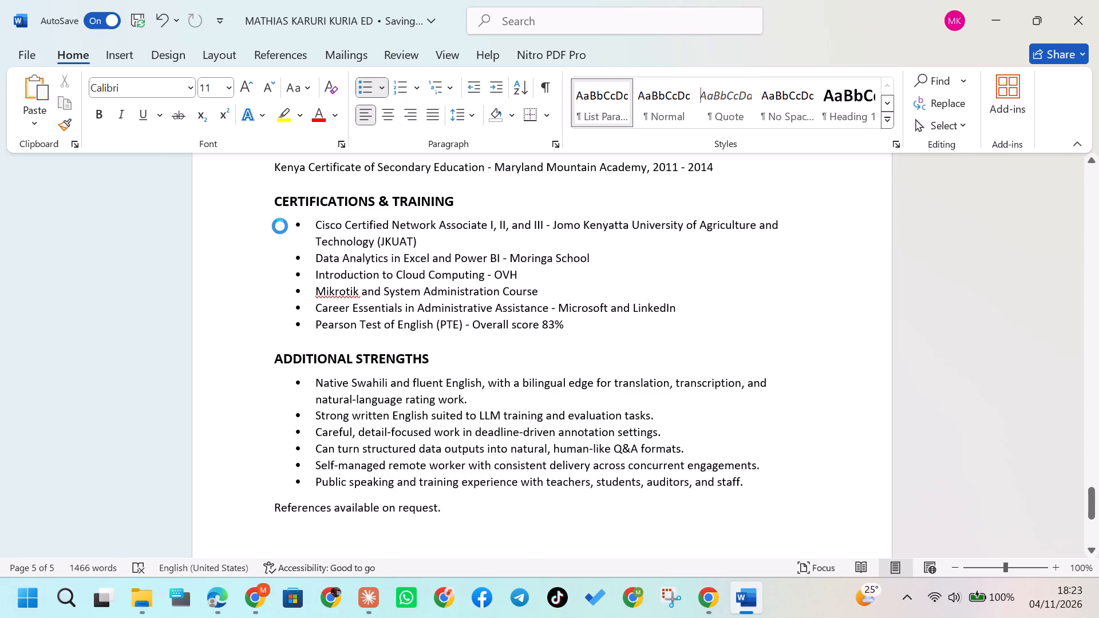
# Save another copy of the CV as a PDF in the Network Shortcuts folder, keeping its file name.
pyautogui.click(31, 63)
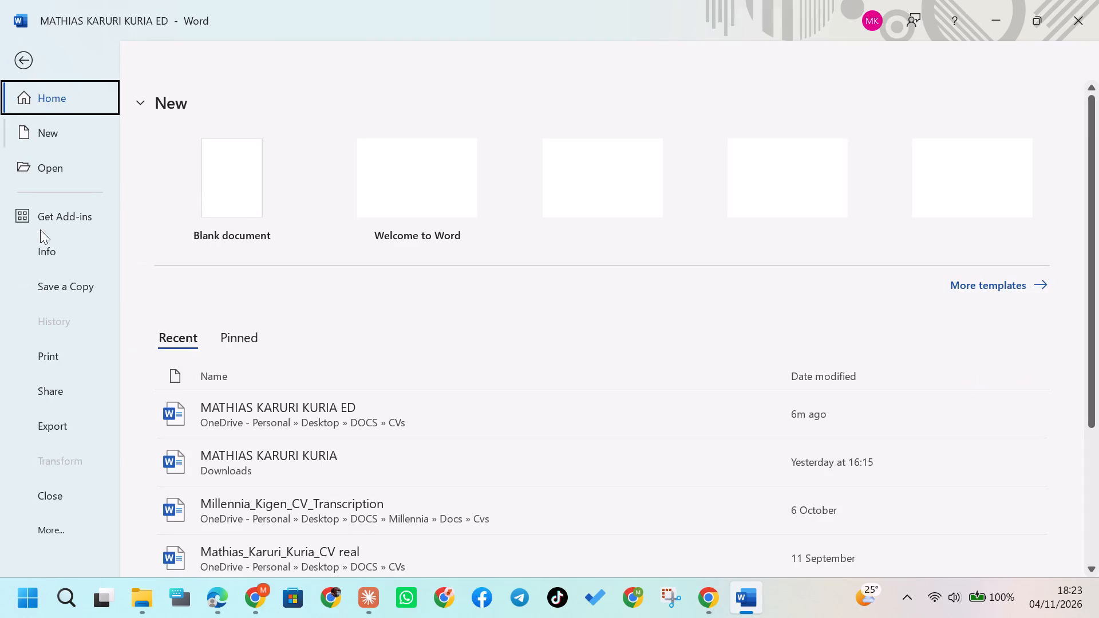
pyautogui.click(66, 281)
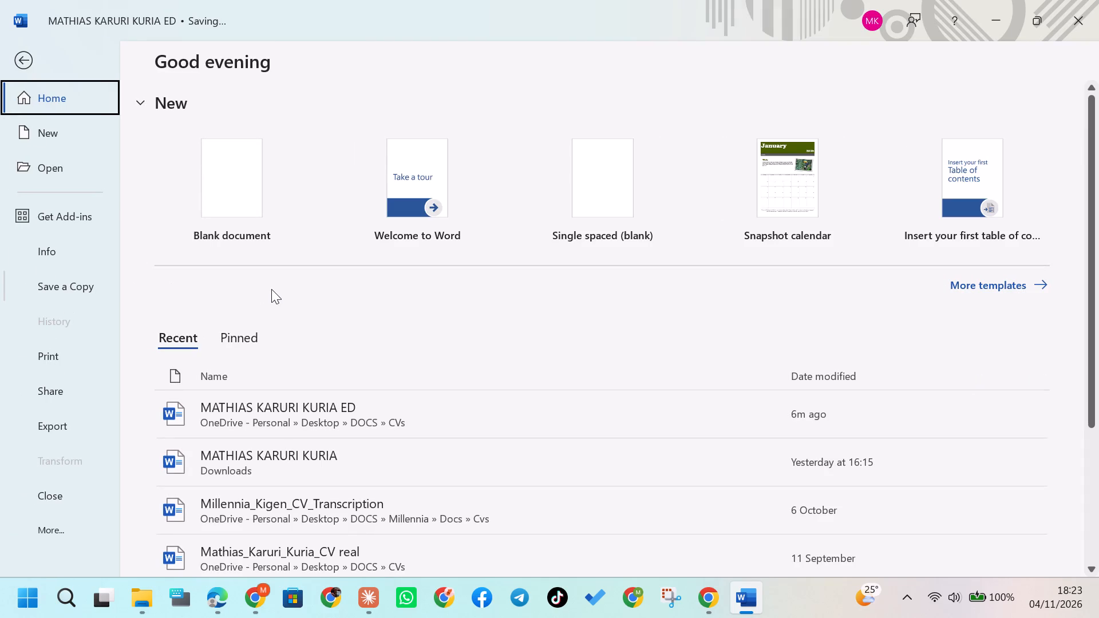
pyautogui.click(70, 278)
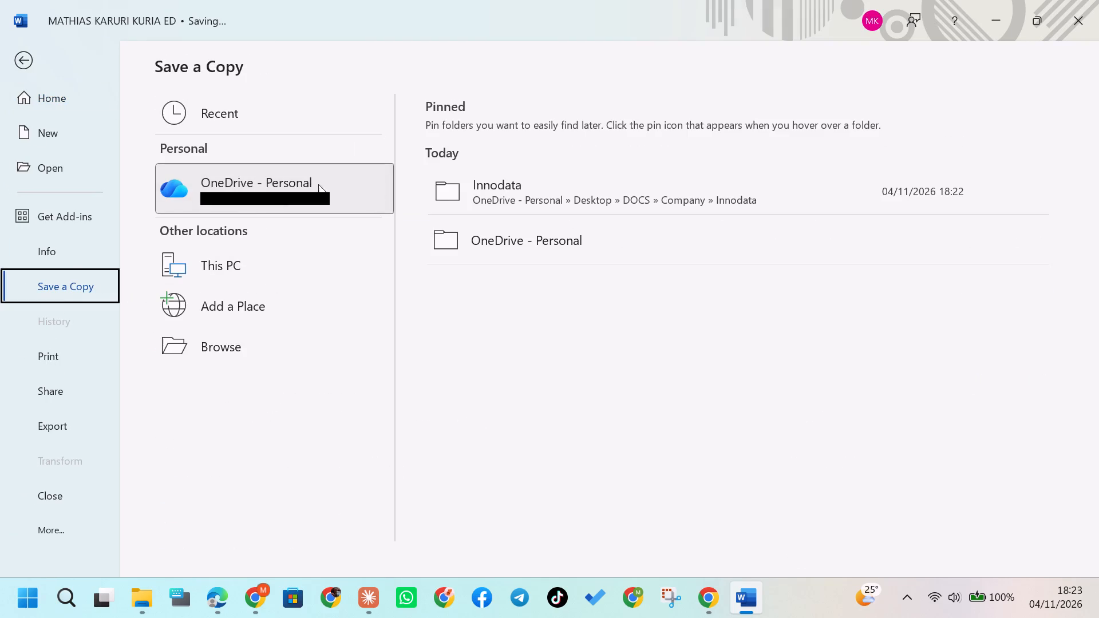
pyautogui.click(235, 346)
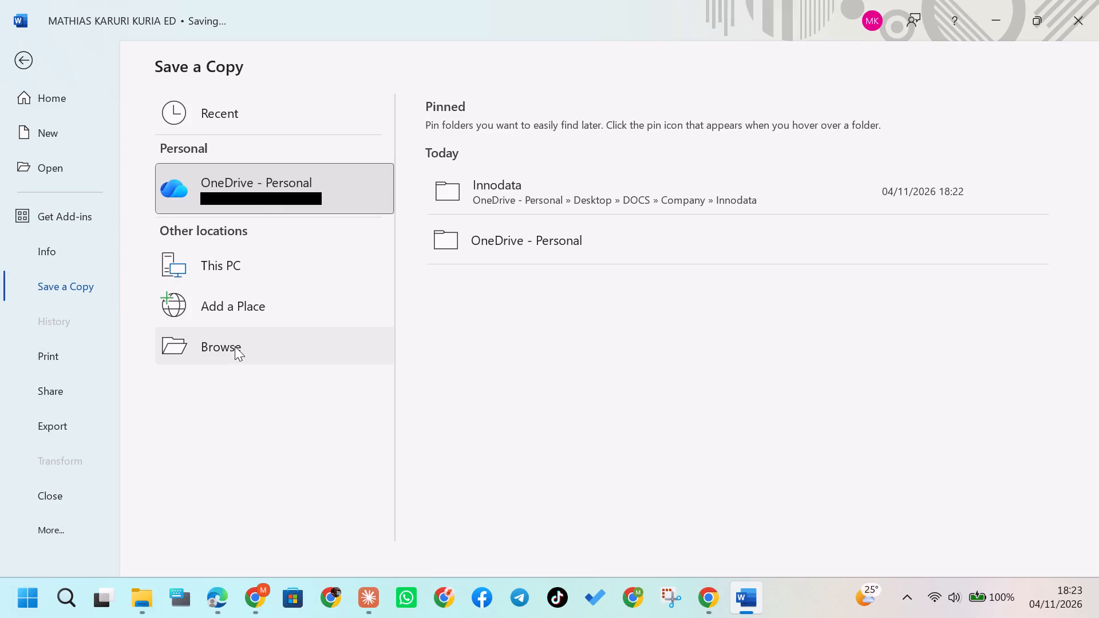
pyautogui.doubleClick(235, 346)
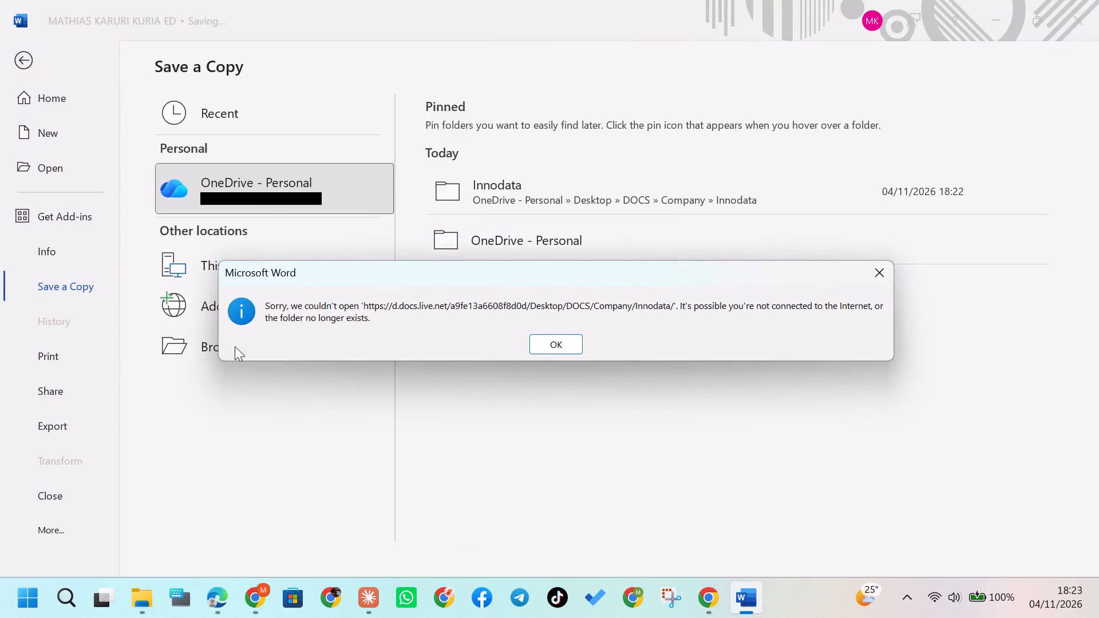
pyautogui.click(550, 341)
pyautogui.click(498, 190)
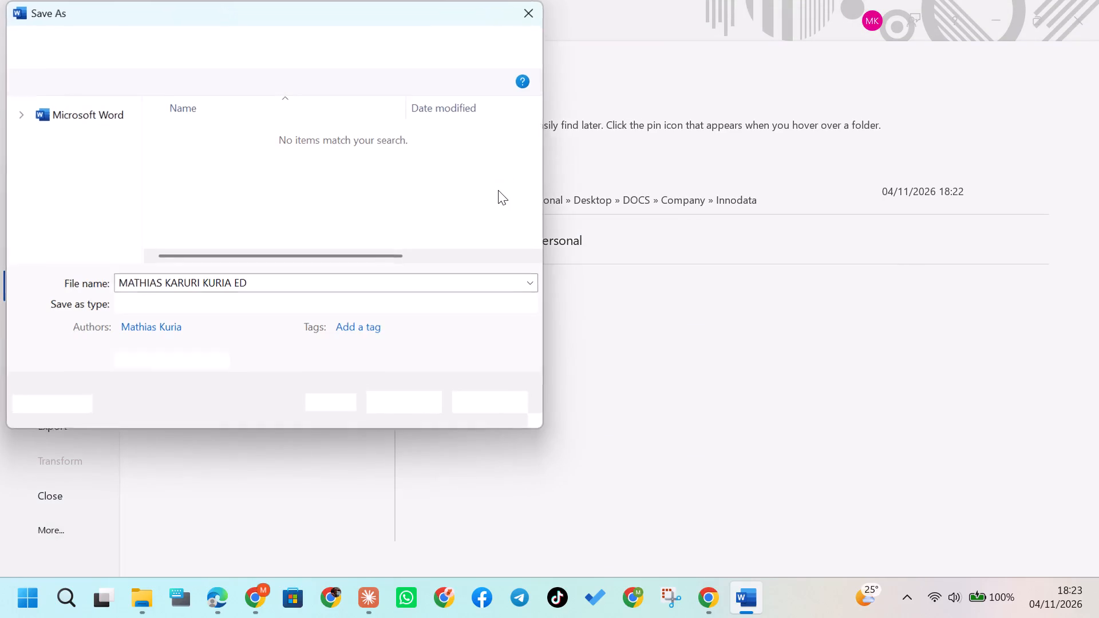
pyautogui.click(219, 300)
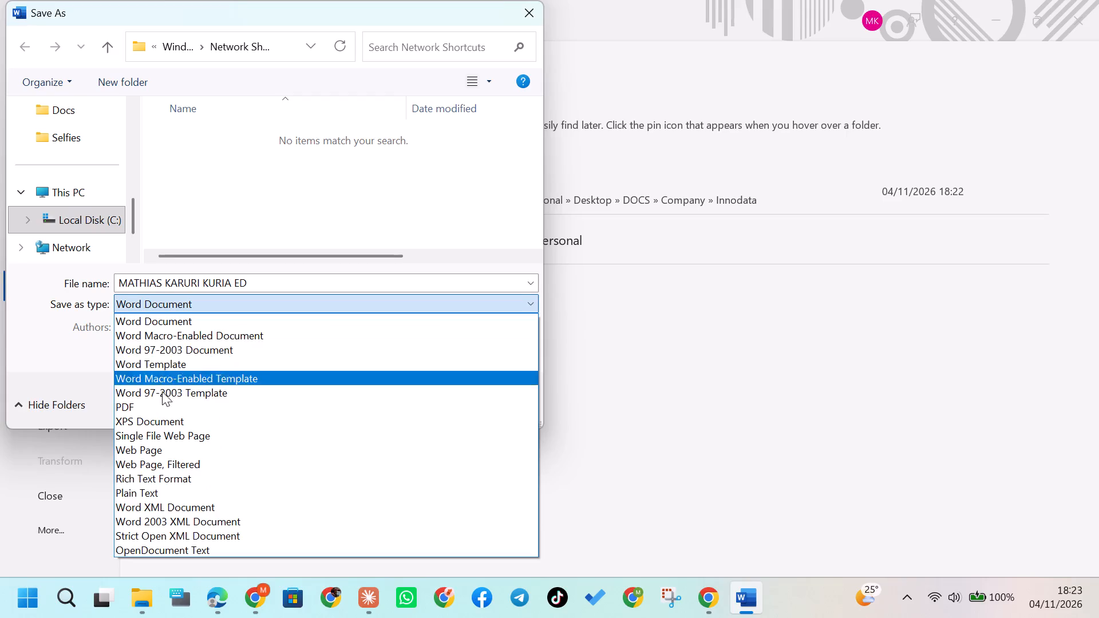
pyautogui.click(136, 402)
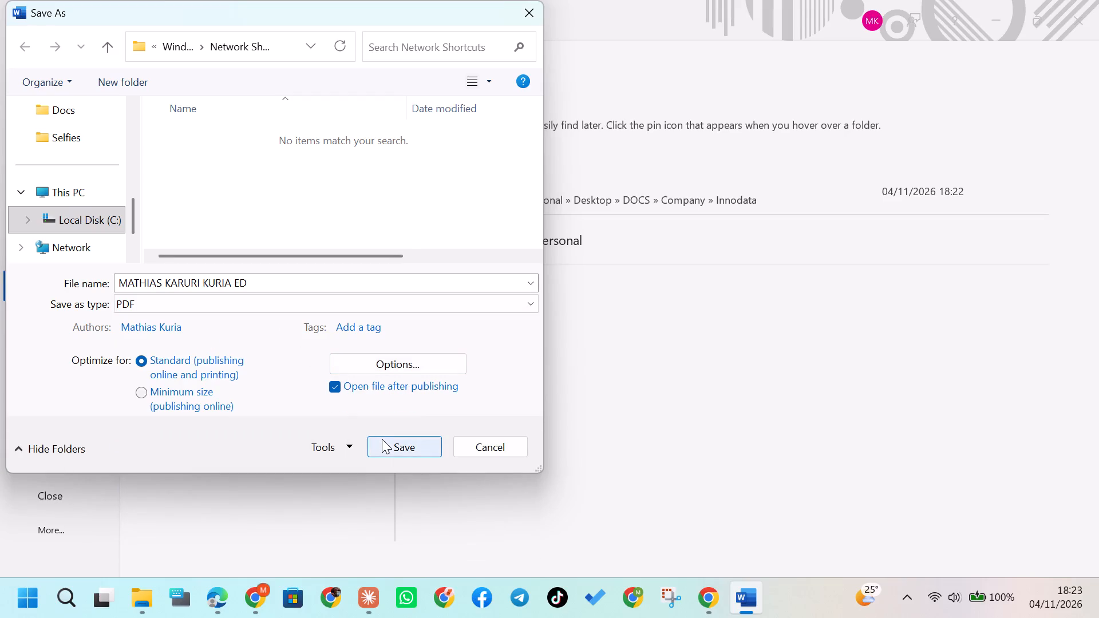
pyautogui.click(382, 439)
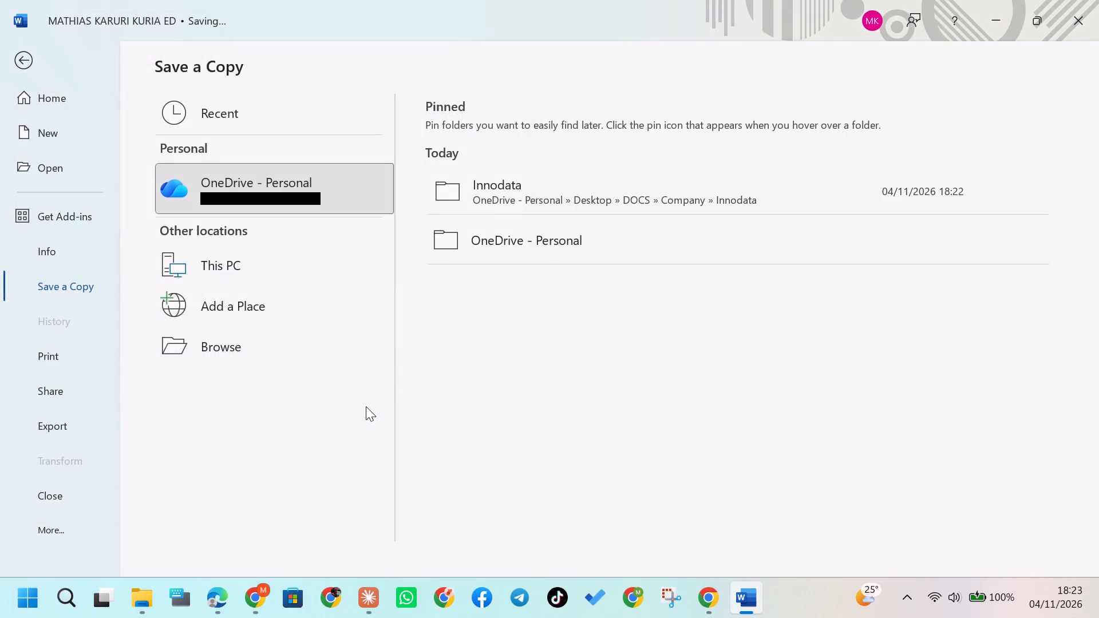
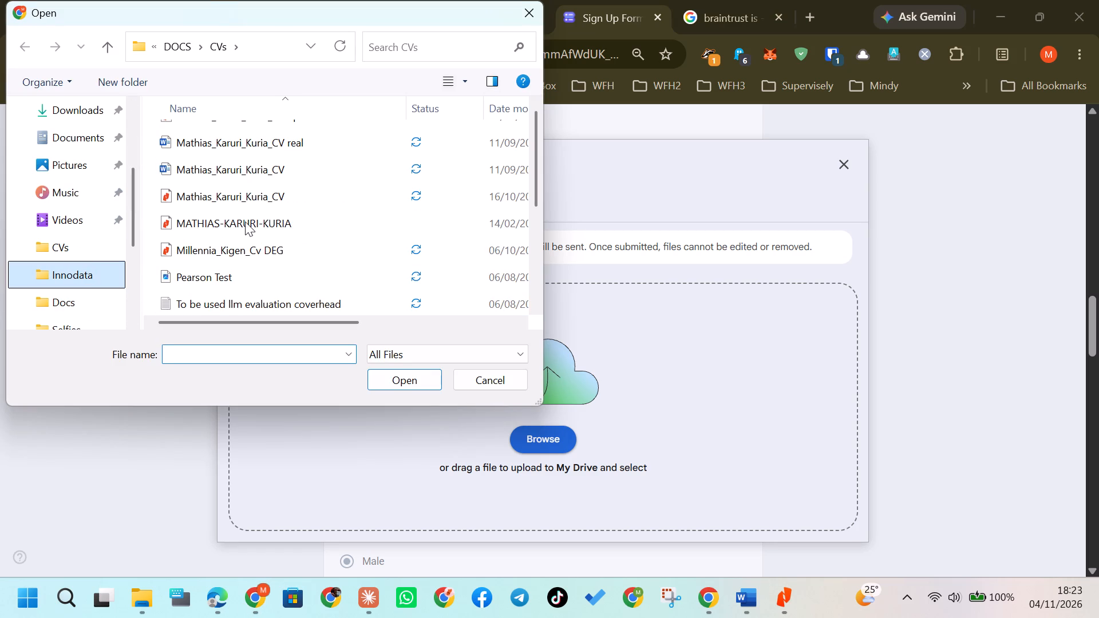
# Look through the CVs and Innodata folders in the upload dialog for the CV file to attach to the sign-up form.
pyautogui.scroll(-8, 271, 260)
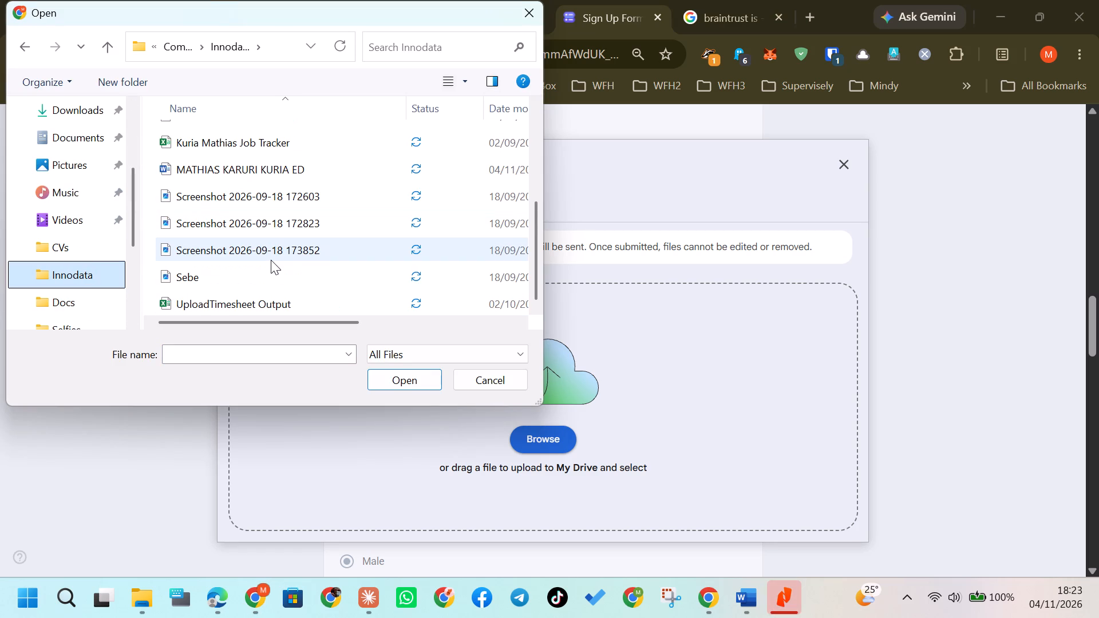
pyautogui.scroll(-3, 229, 256)
pyautogui.scroll(2, 222, 259)
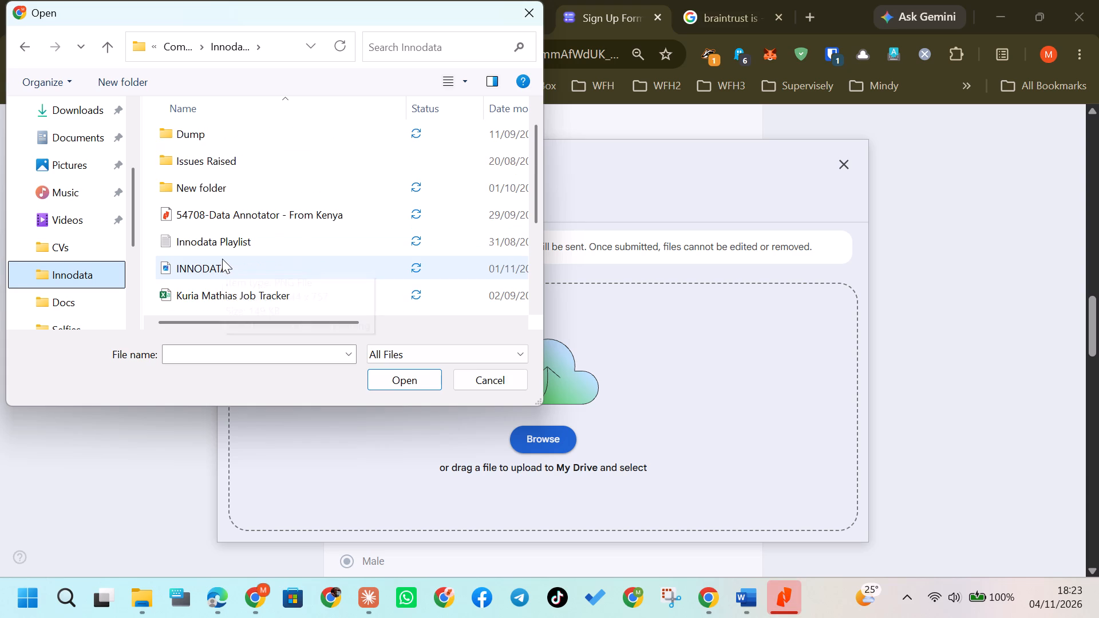
pyautogui.scroll(-8, 222, 259)
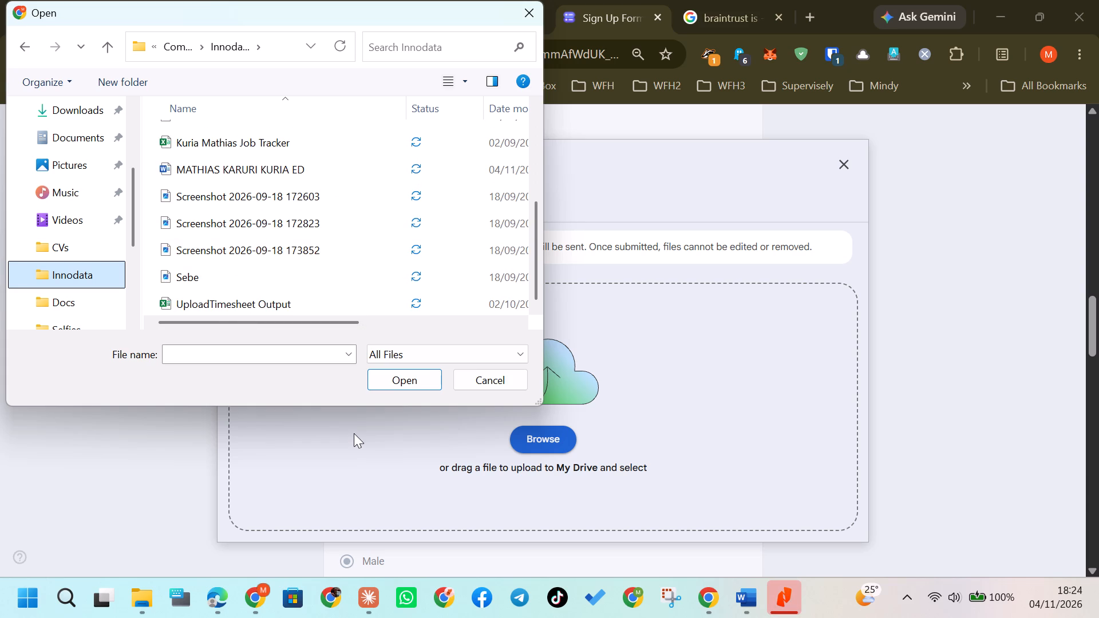
pyautogui.scroll(5, 263, 312)
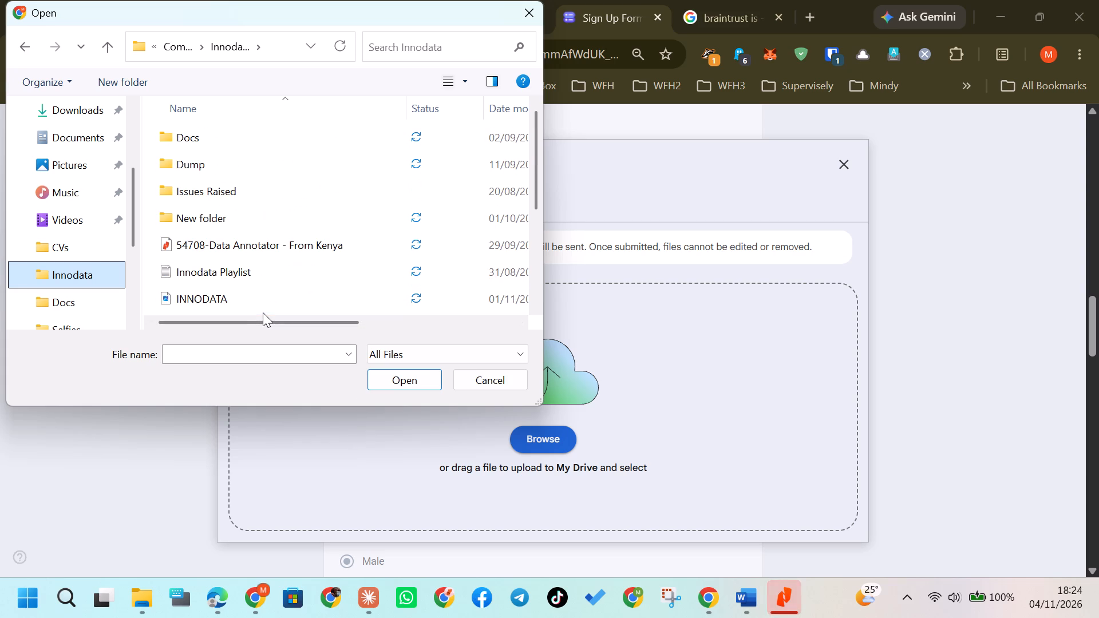
pyautogui.click(254, 599)
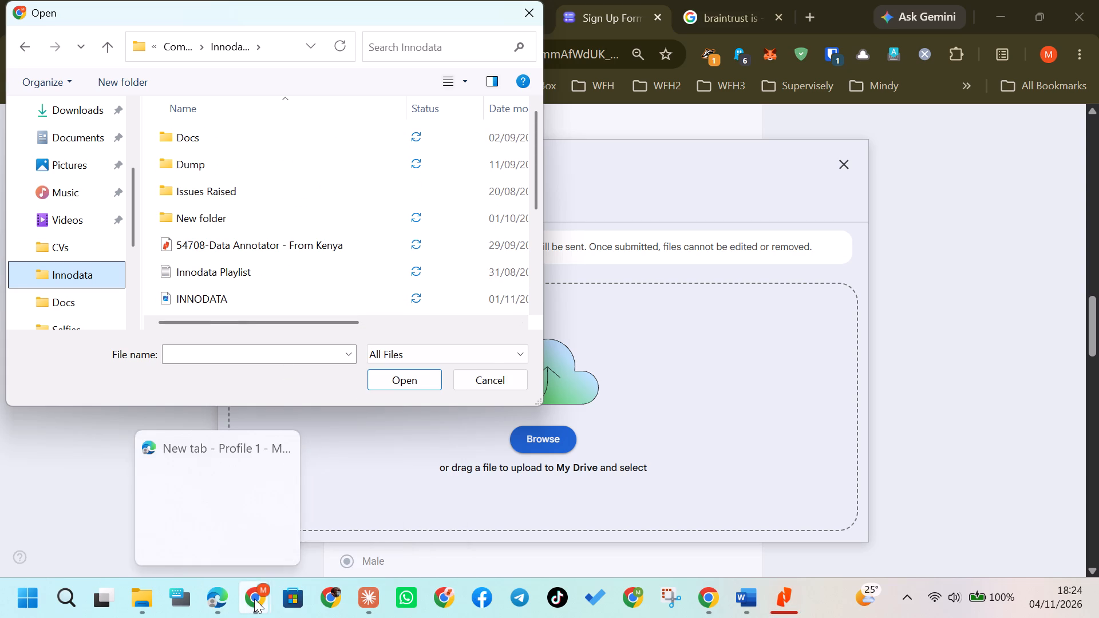
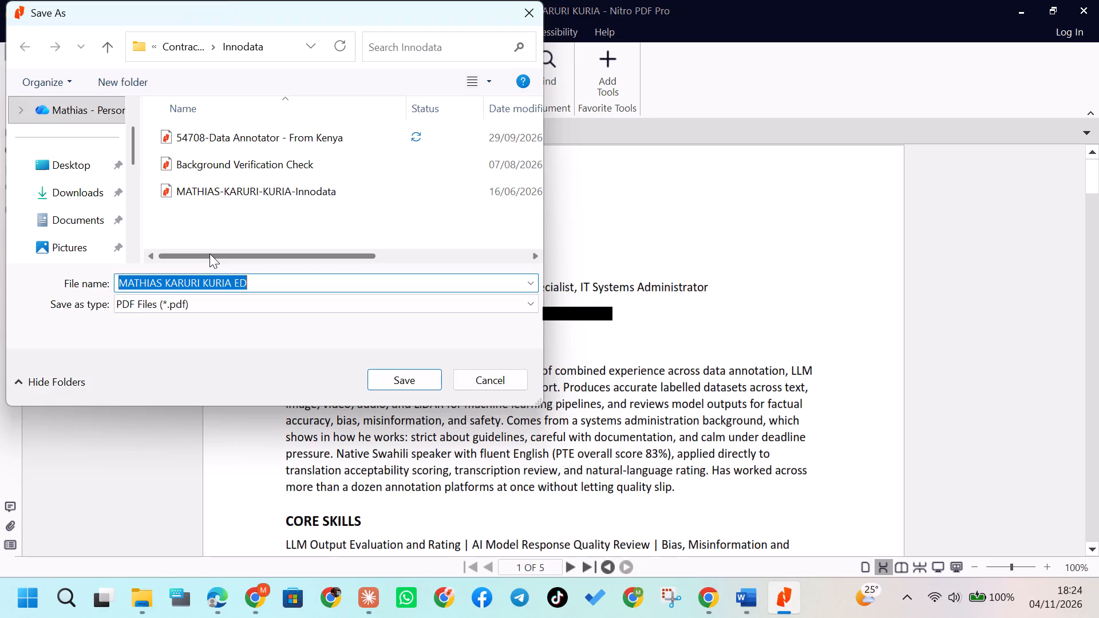
# Save the CV as a PDF under its current file name in the Innodata folder inside DOCS > Company.
pyautogui.click(177, 46)
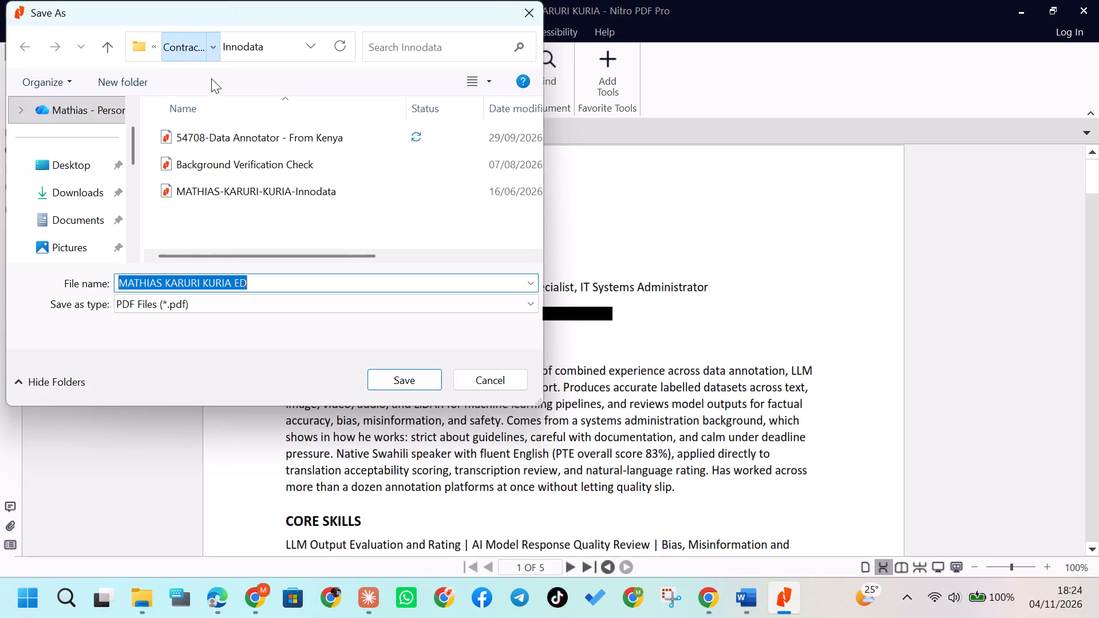
pyautogui.scroll(-4, 231, 193)
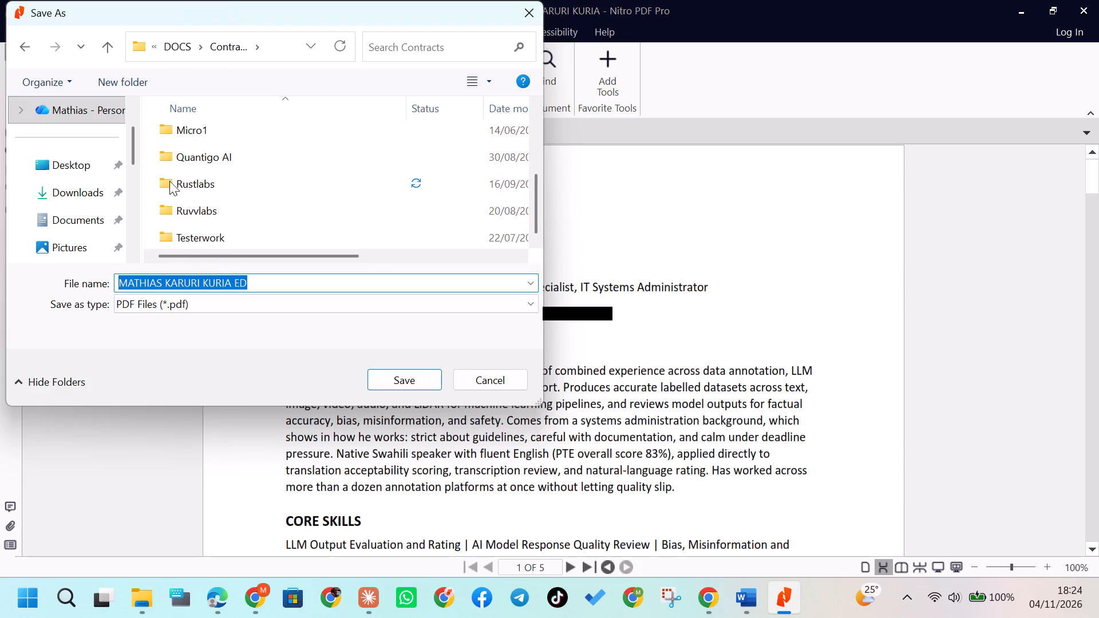
pyautogui.click(184, 47)
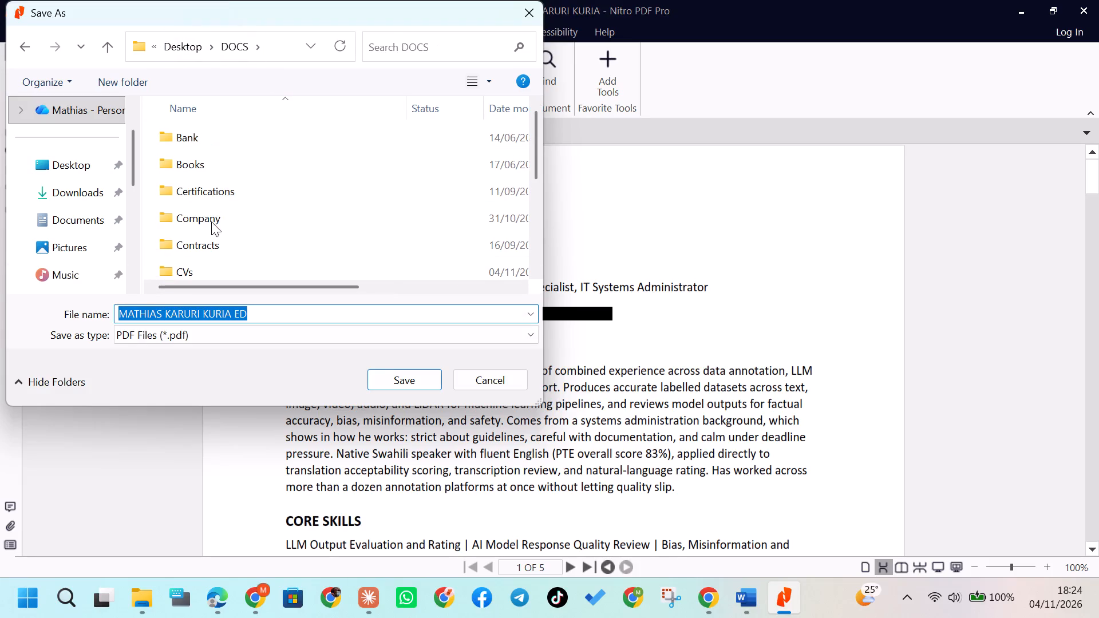
pyautogui.doubleClick(204, 188)
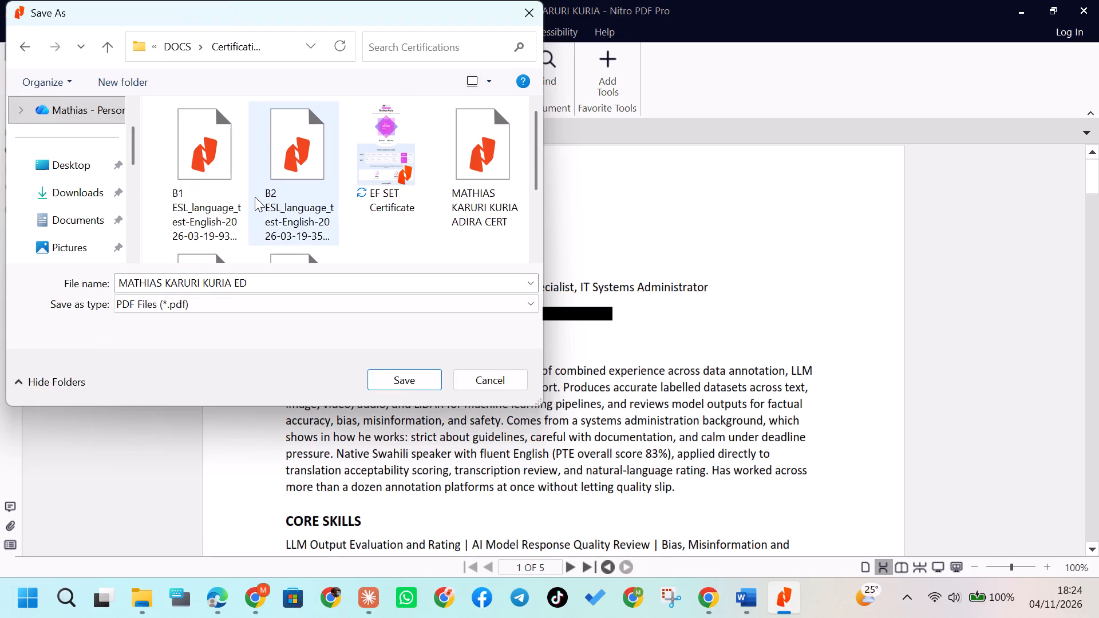
pyautogui.scroll(-2, 255, 197)
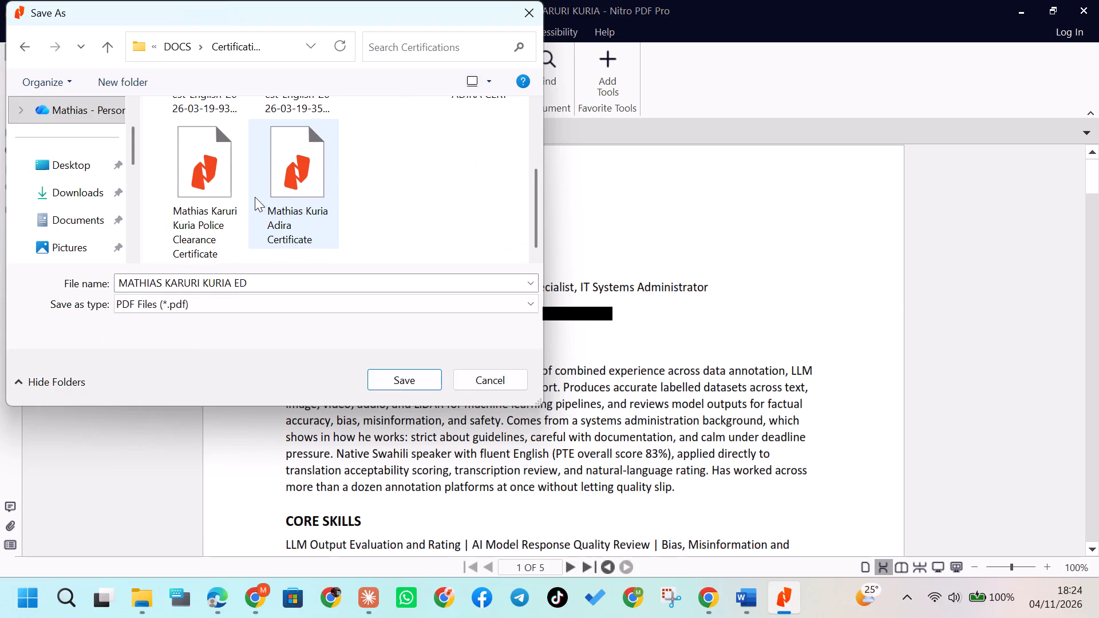
pyautogui.scroll(3, 255, 197)
pyautogui.click(181, 50)
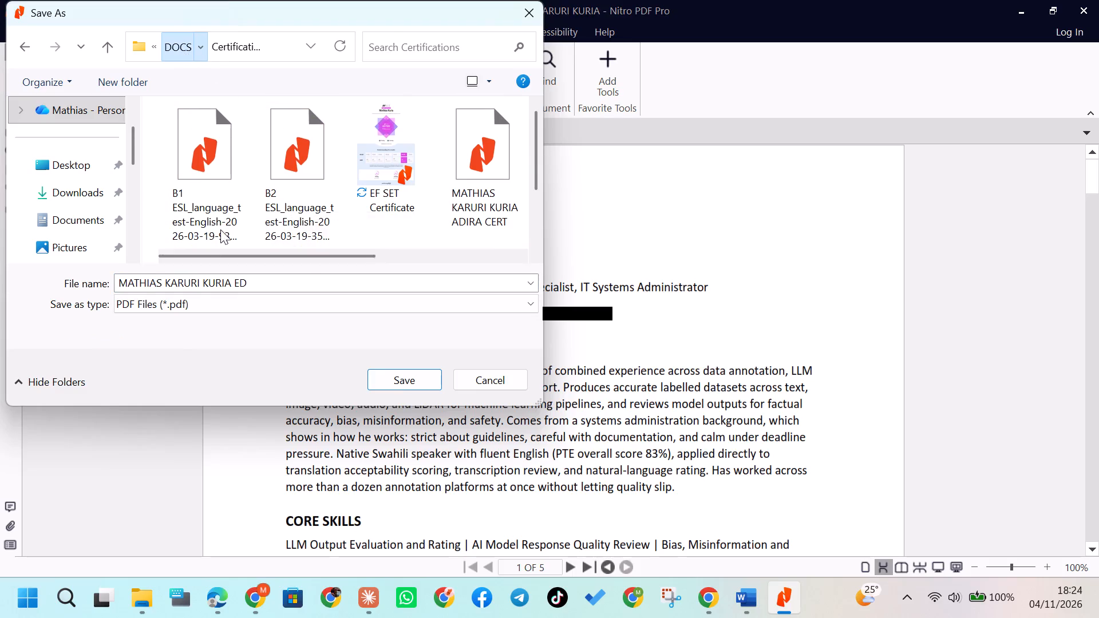
pyautogui.doubleClick(201, 206)
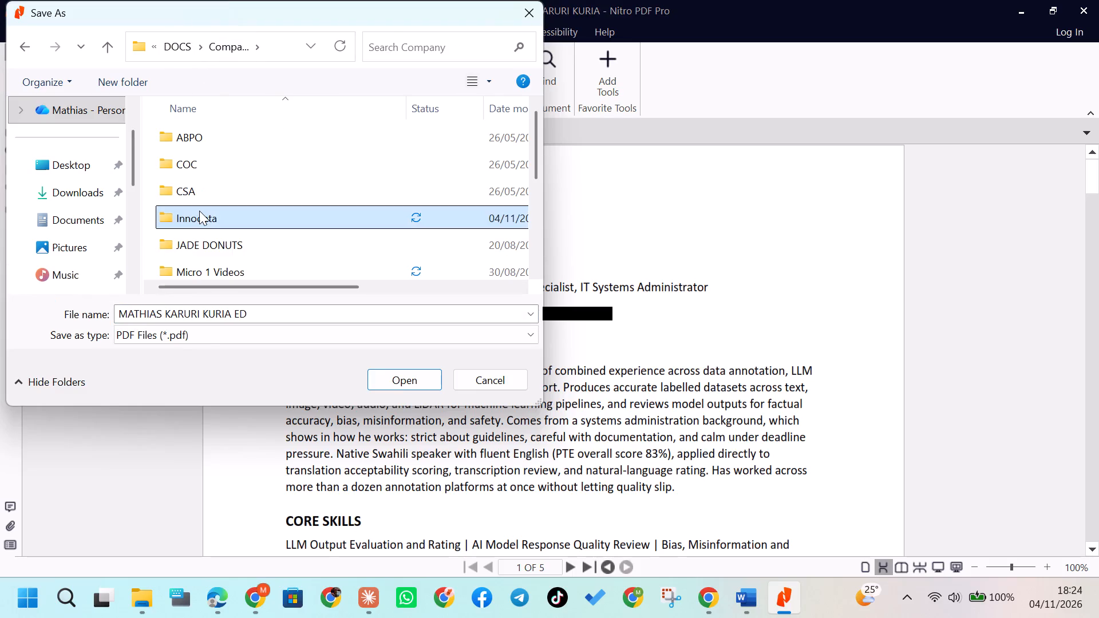
pyautogui.doubleClick(199, 211)
pyautogui.scroll(-2, 199, 211)
pyautogui.scroll(4, 204, 224)
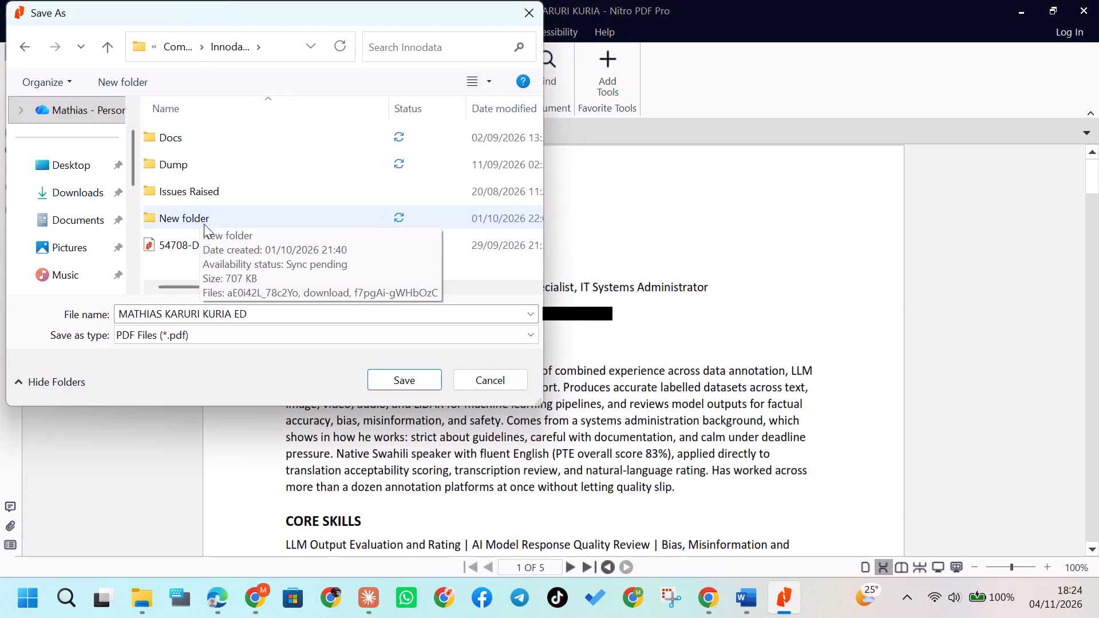
pyautogui.click(390, 374)
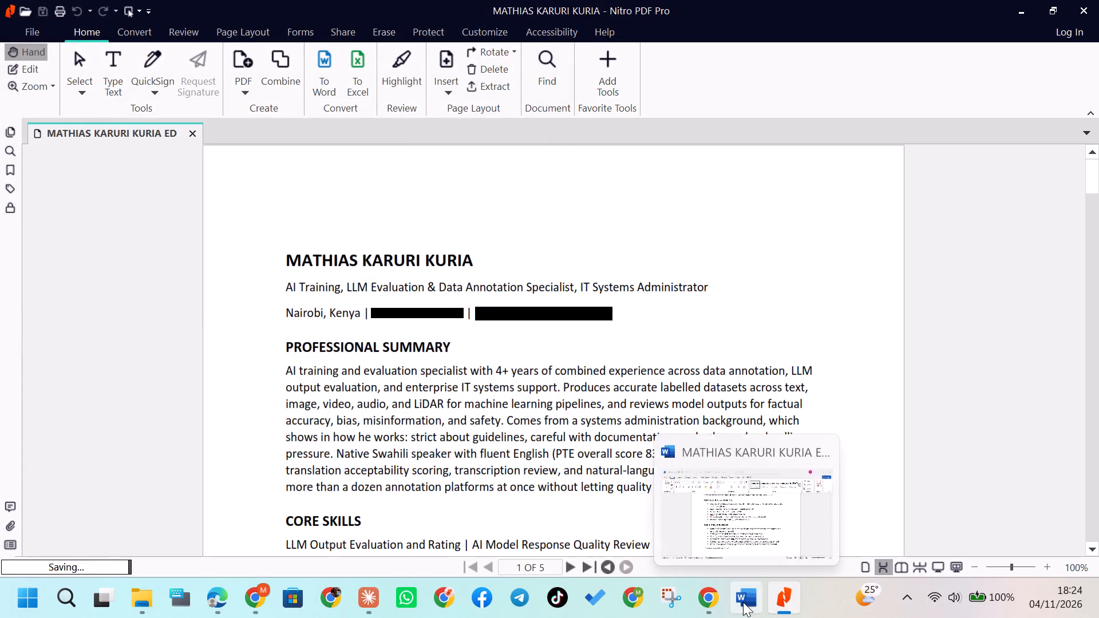
# Switch to Google Chrome and close its account sign-in window.
pyautogui.click(722, 602)
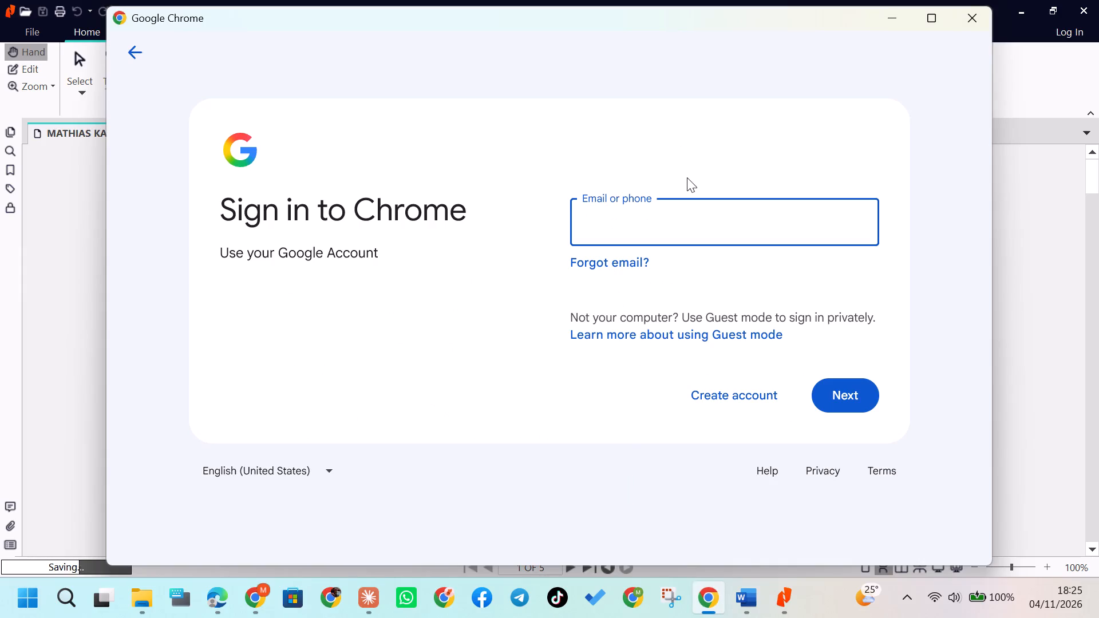
pyautogui.click(969, 19)
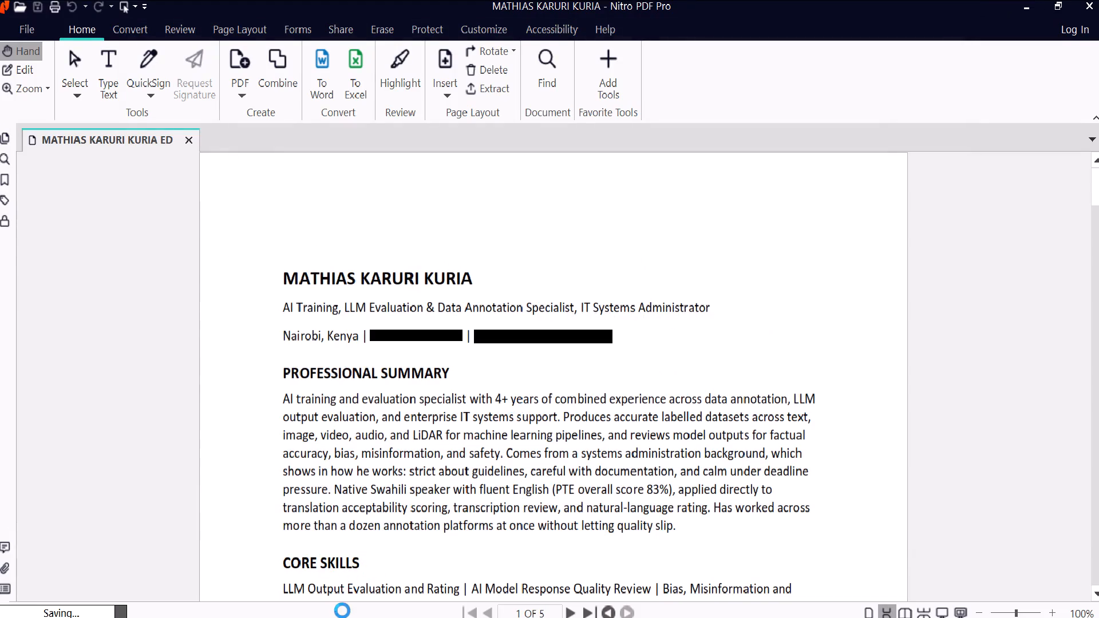
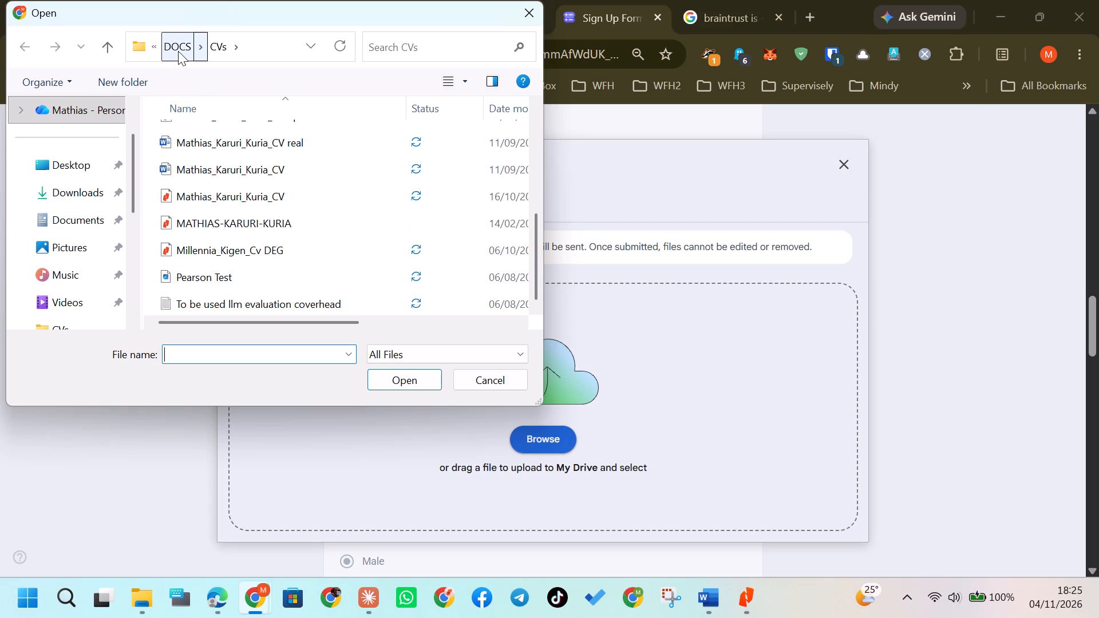
# Browse to the Innodata folder inside DOCS > Company to choose the CV file for the form upload.
pyautogui.click(178, 51)
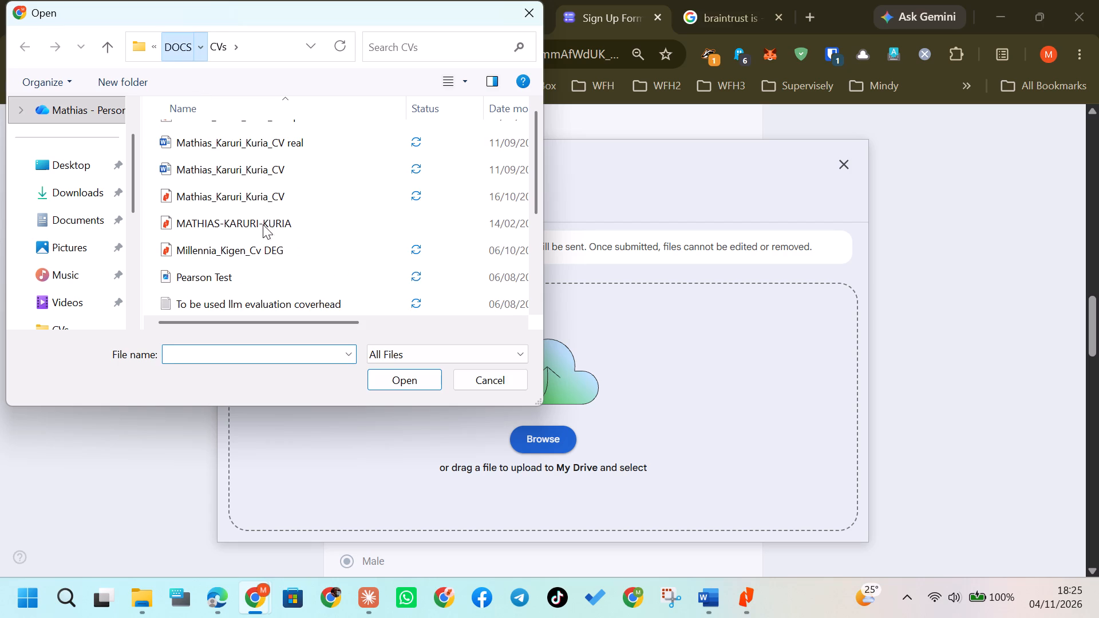
pyautogui.doubleClick(218, 222)
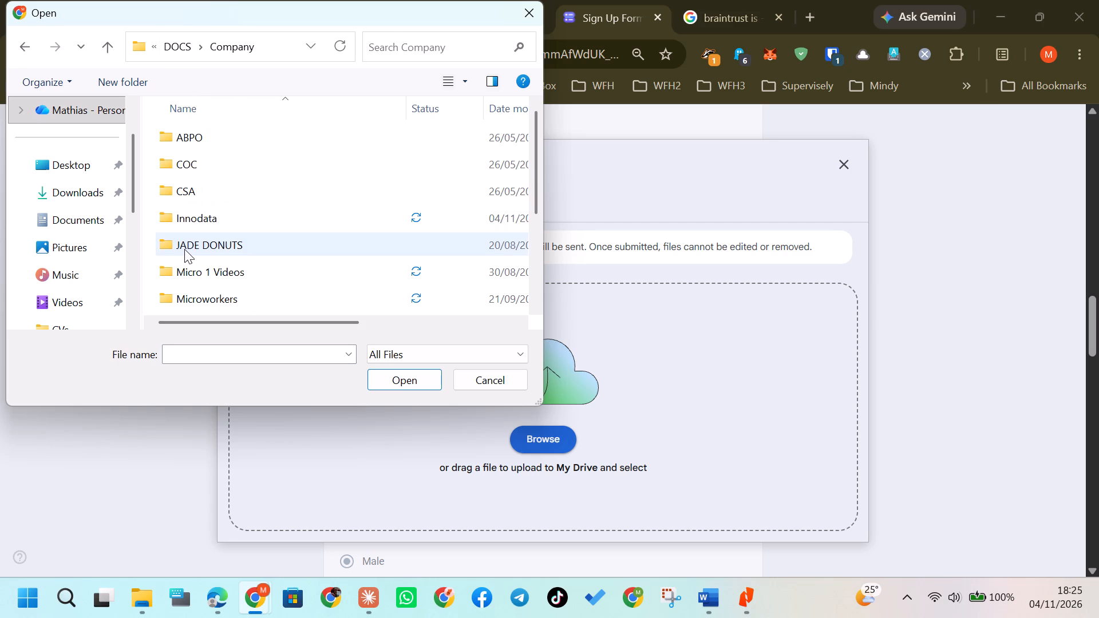
pyautogui.doubleClick(184, 223)
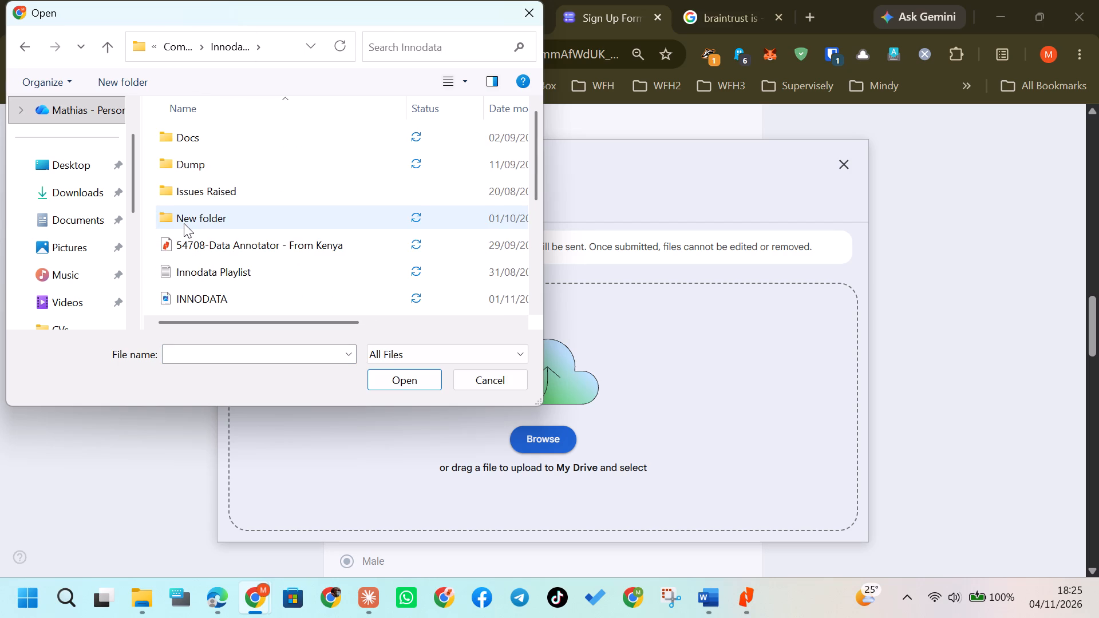
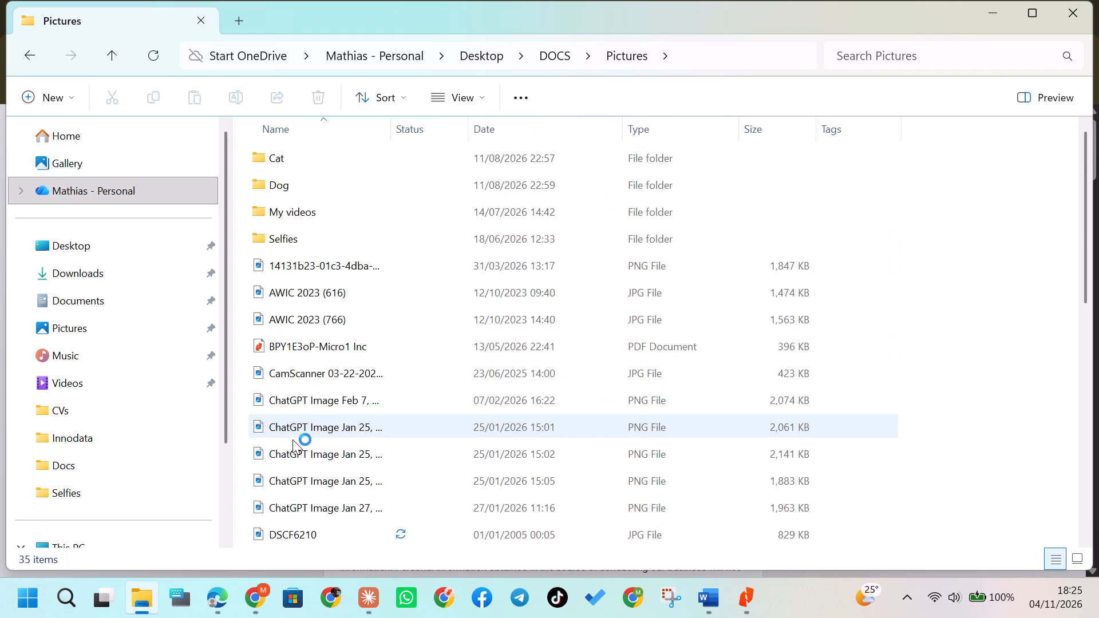
# View the speedtest JPG in the Pictures folder to check the speed it shows, and close it again.
pyautogui.scroll(-3, 294, 446)
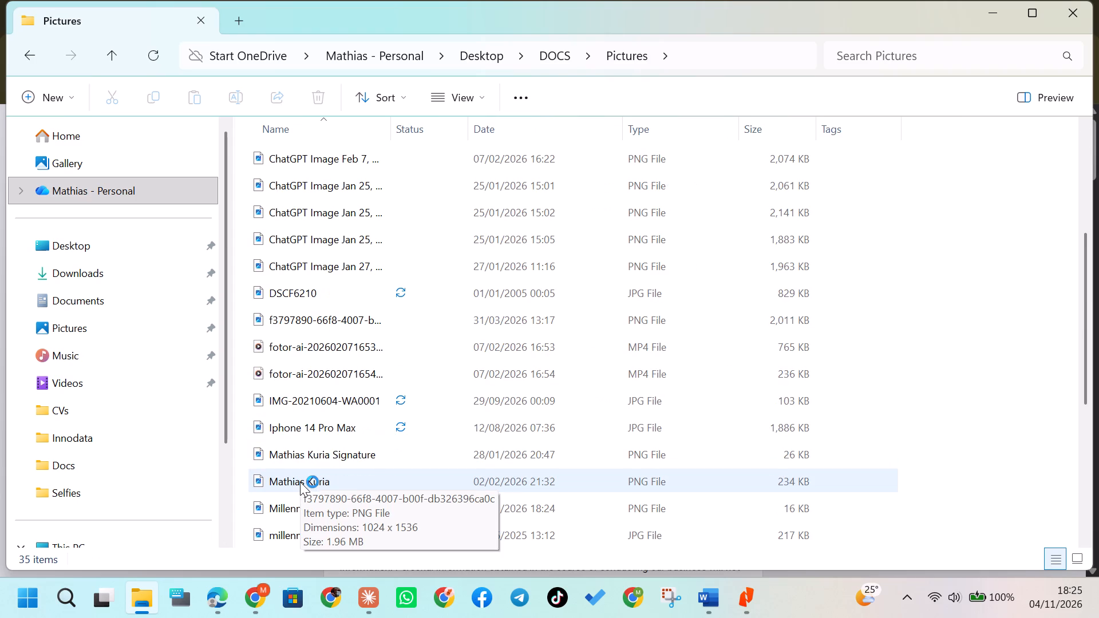
pyautogui.scroll(-5, 300, 475)
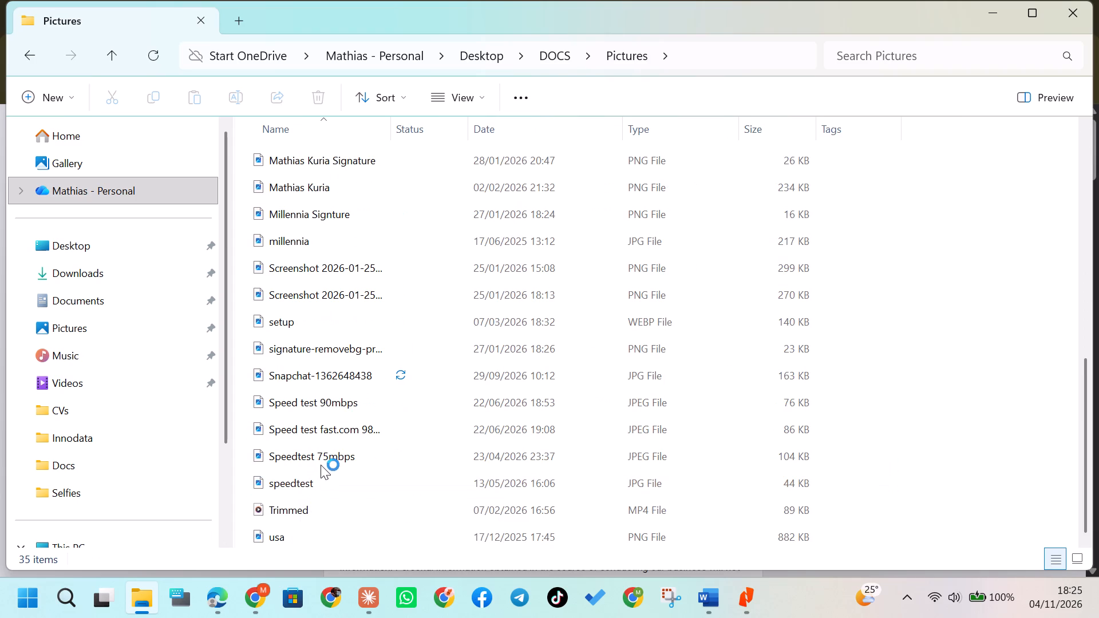
pyautogui.doubleClick(286, 483)
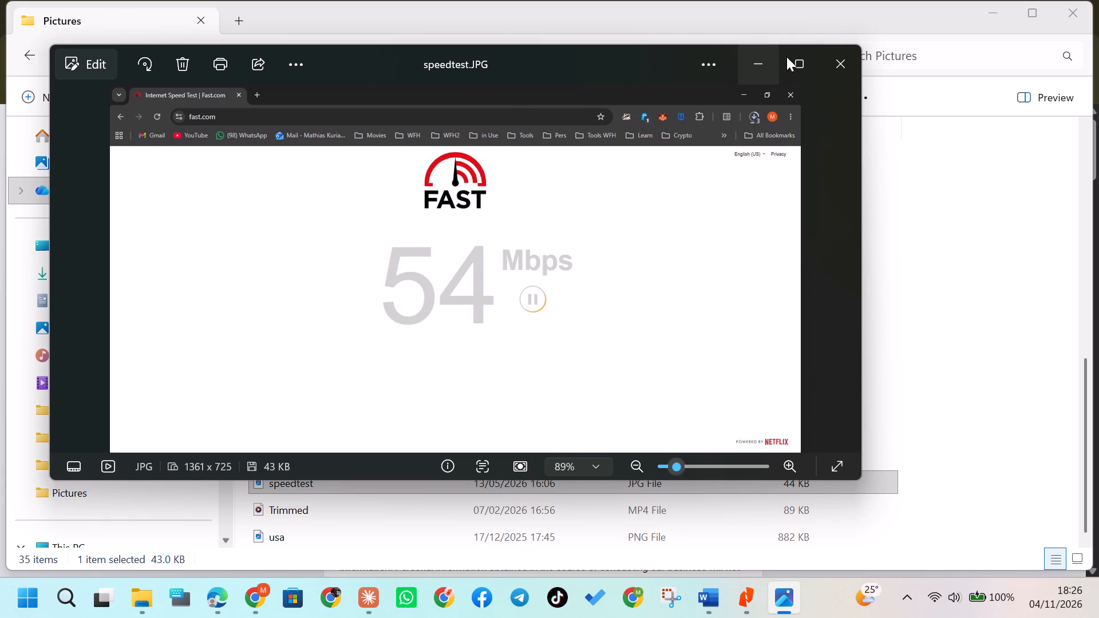
pyautogui.click(827, 63)
# Rename the speedtest JPG by adding 54 after its name, and begin correcting the number by deleting its last digit.
pyautogui.click(333, 489)
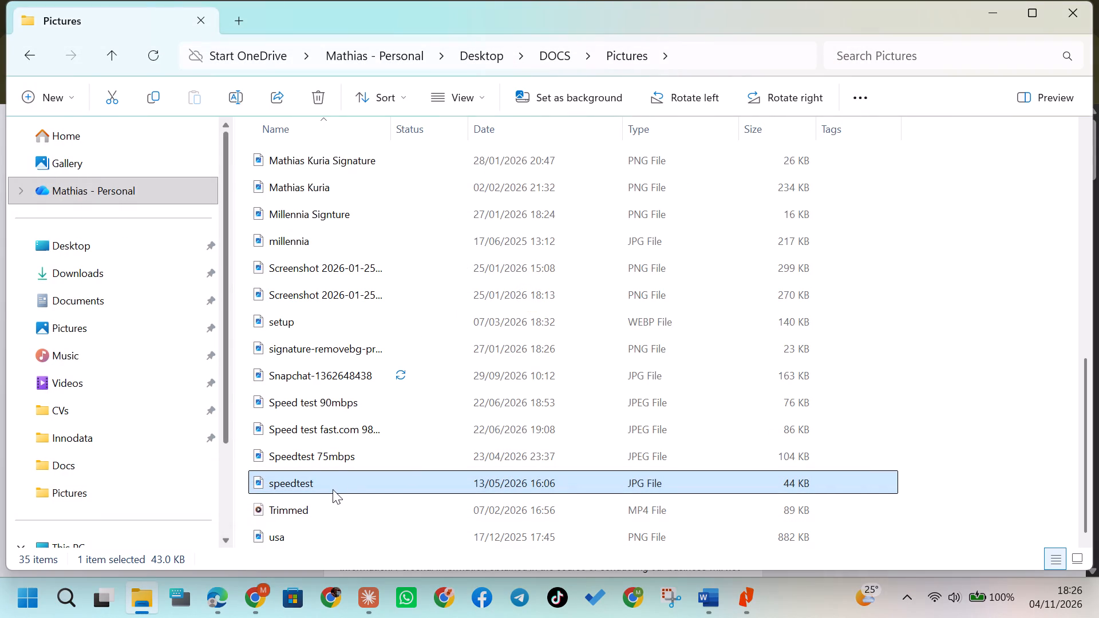
pyautogui.click(329, 486)
pyautogui.press('space')
pyautogui.write('54')
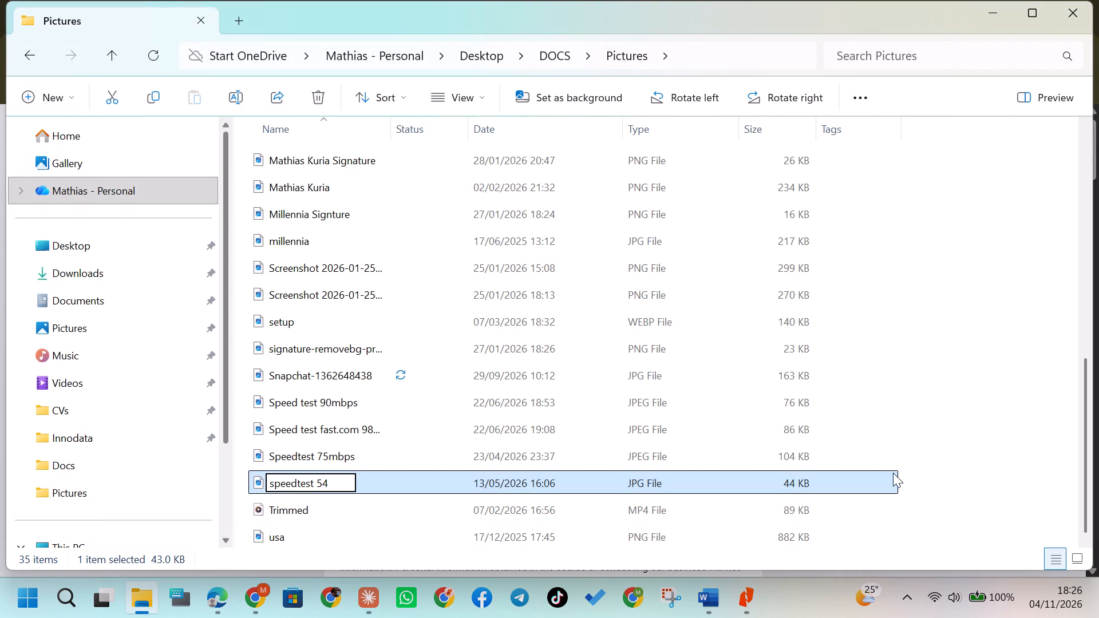
pyautogui.click(345, 477)
pyautogui.press('BackSpace')
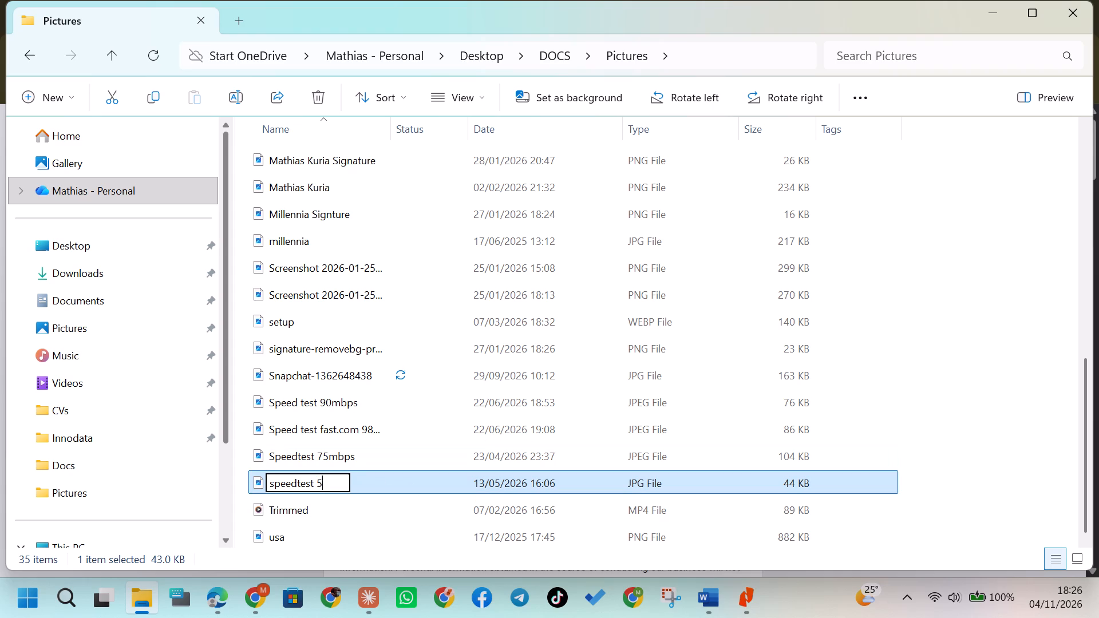
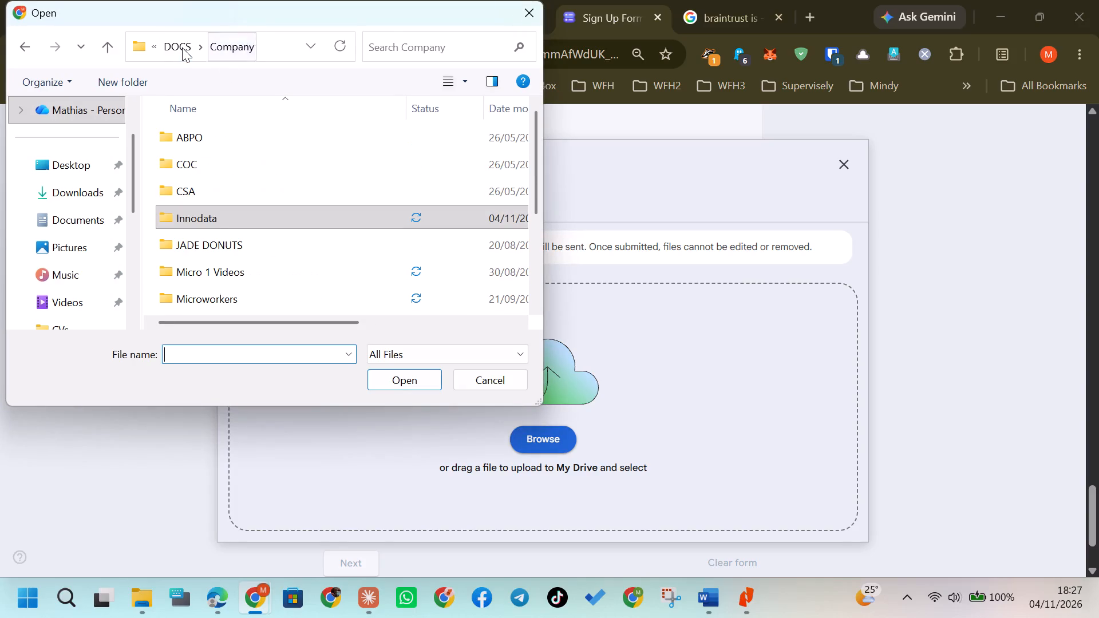
# Select the speedtest image from the Pictures folder inside DOCS for upload to the sign-up form.
pyautogui.click(181, 48)
pyautogui.scroll(-1, 166, 257)
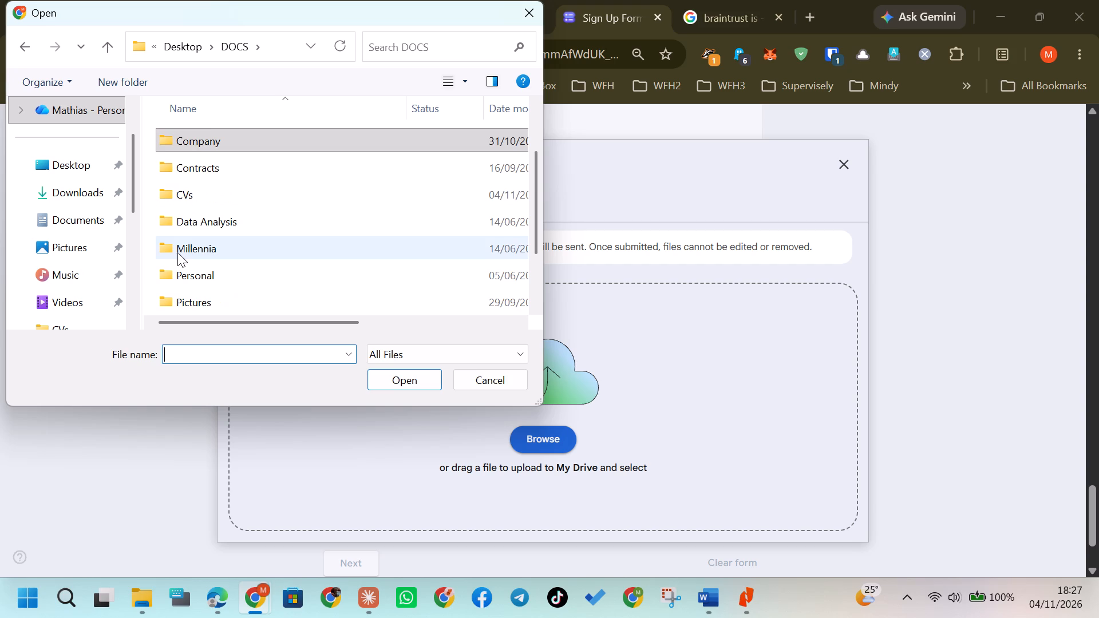
pyautogui.scroll(-2, 177, 252)
pyautogui.doubleClick(191, 217)
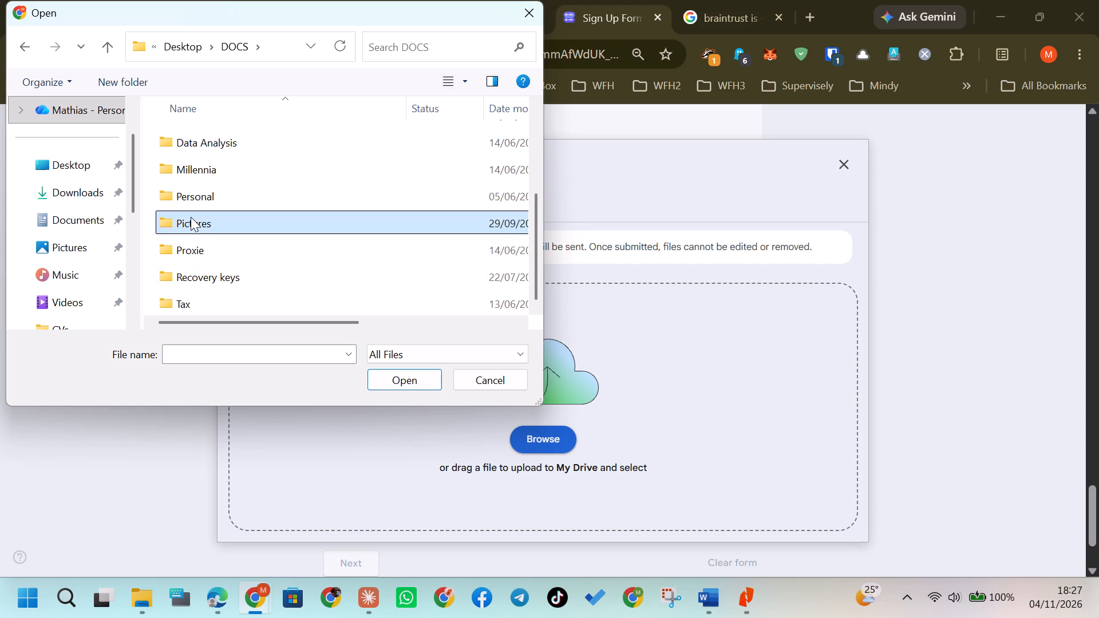
pyautogui.scroll(-9, 200, 243)
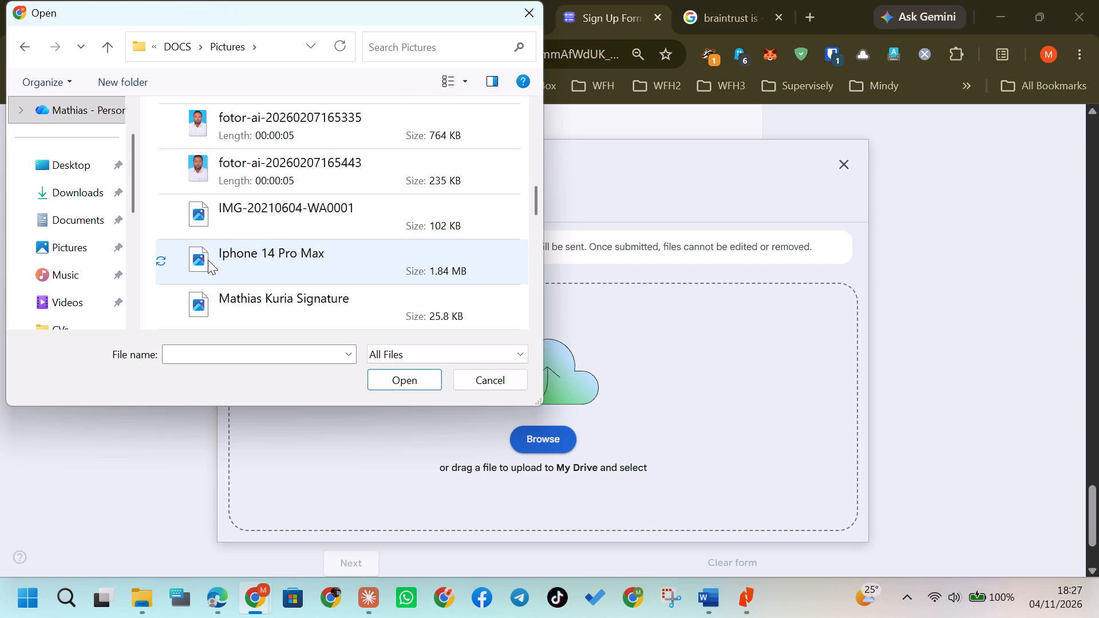
pyautogui.scroll(-3, 208, 260)
pyautogui.scroll(1, 208, 260)
pyautogui.scroll(-1, 208, 260)
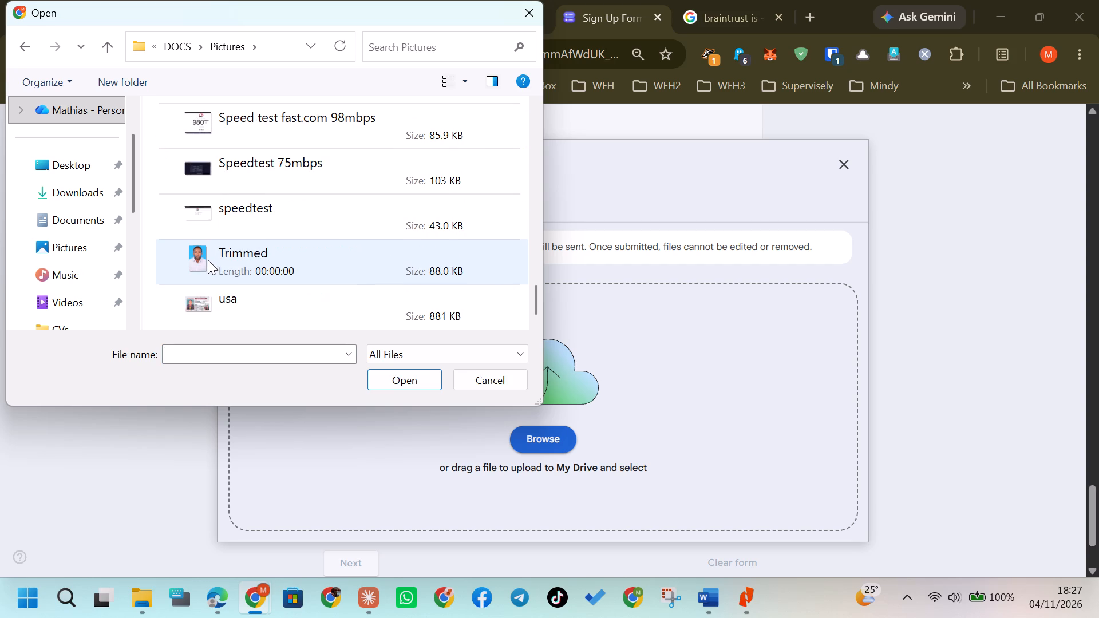
pyautogui.click(235, 208)
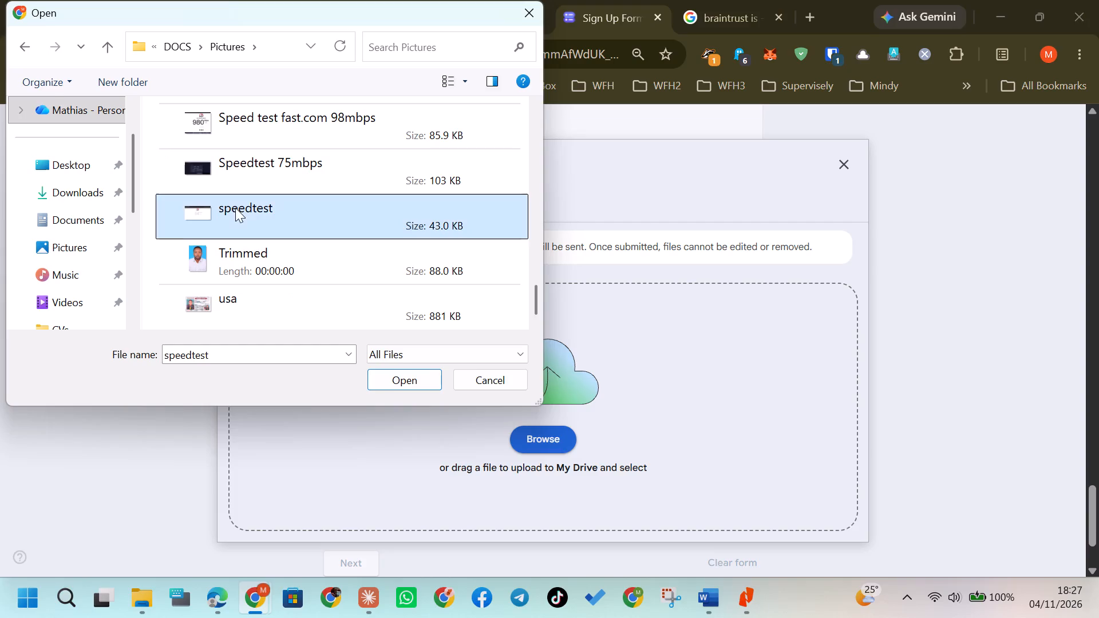